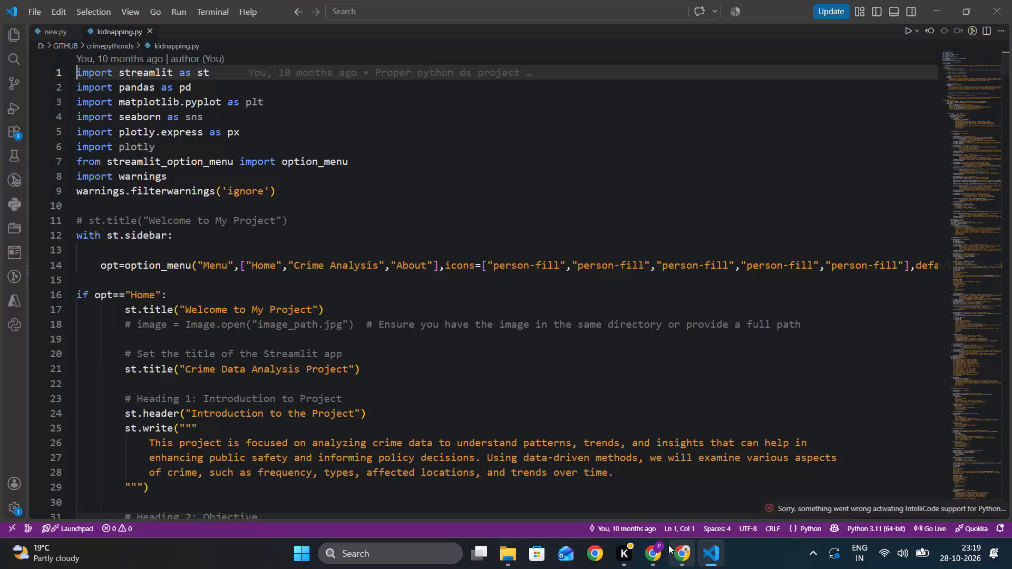
left_click(663, 547)
left_click(508, 552)
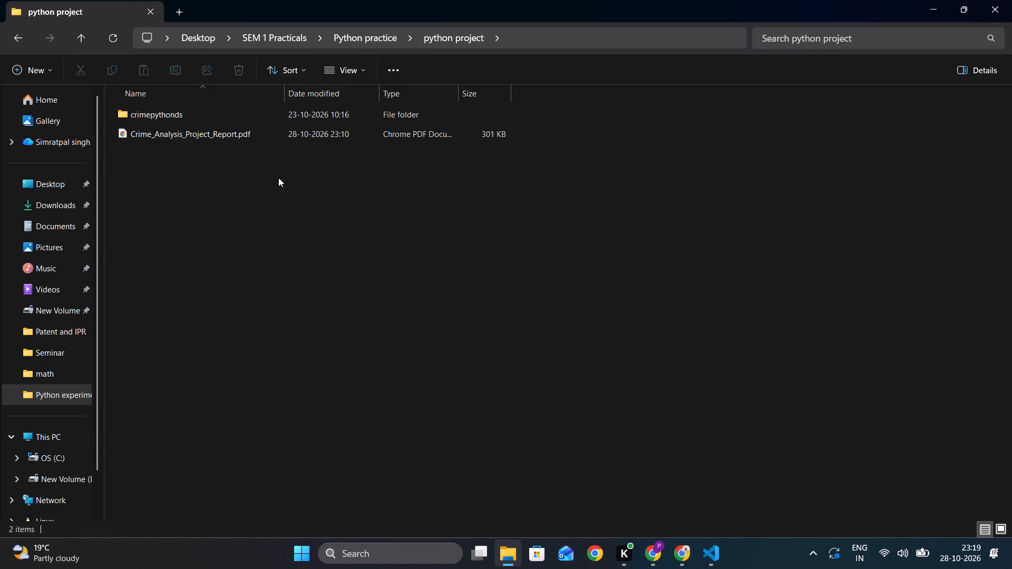
left_click(371, 37)
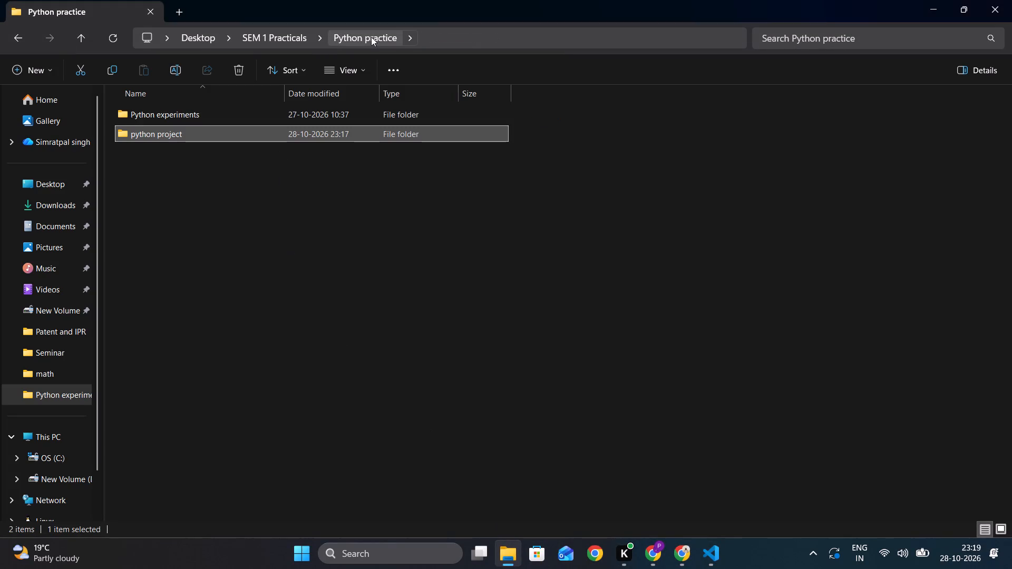
left_click(674, 568)
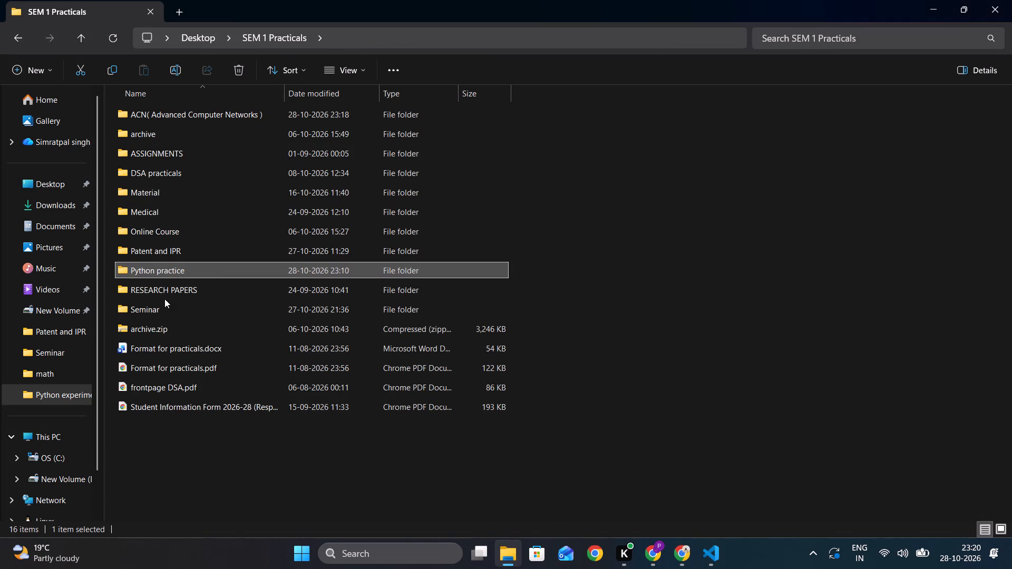
double_click(174, 110)
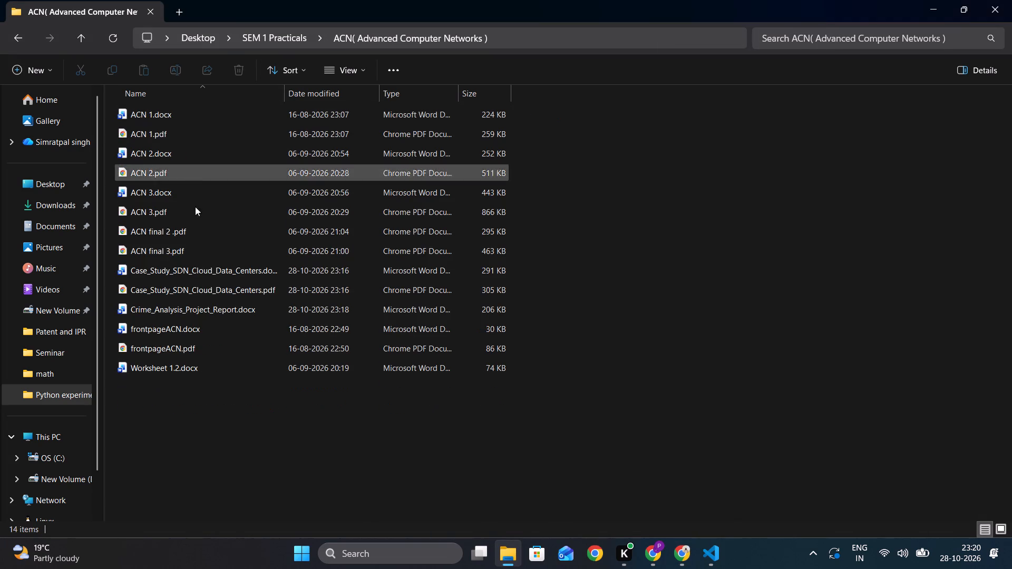
left_click(188, 305)
key("shift+Delete")
key("Return")
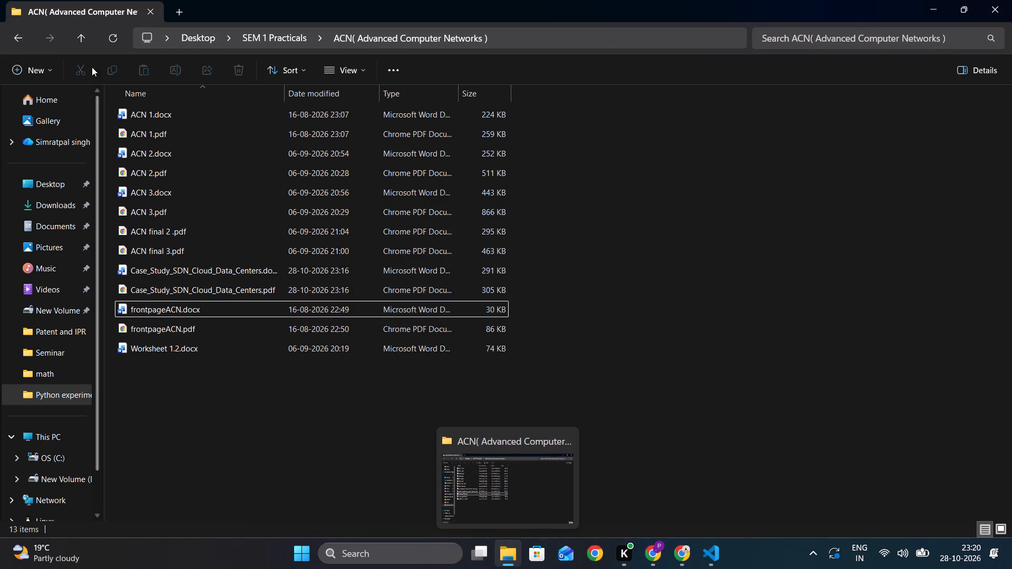
Open Crime_Analysis_Project_Report (1).docx from the python project folder in Word, enable editing and review its cover page.
left_click(21, 36)
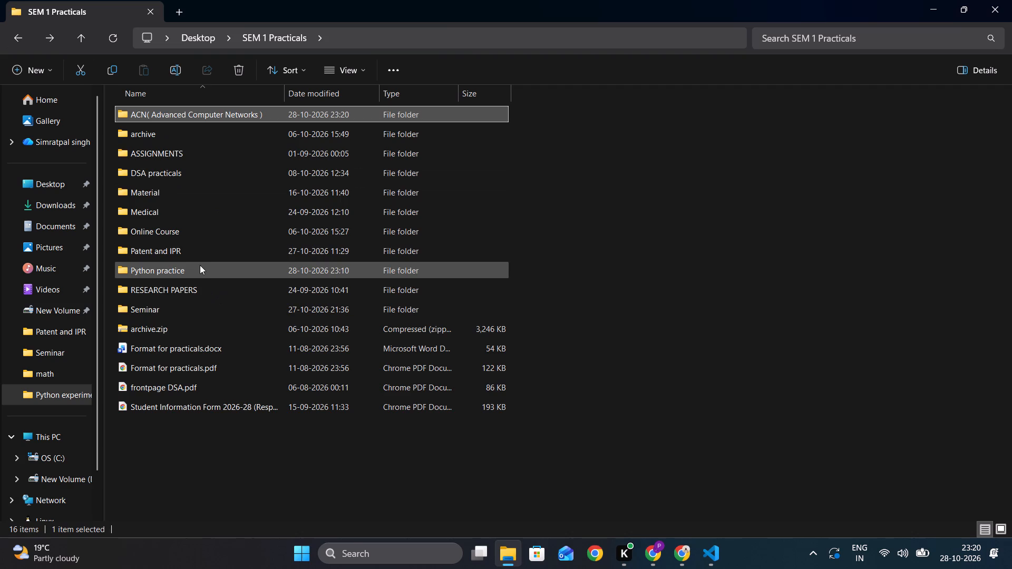
double_click(200, 265)
left_click(187, 123)
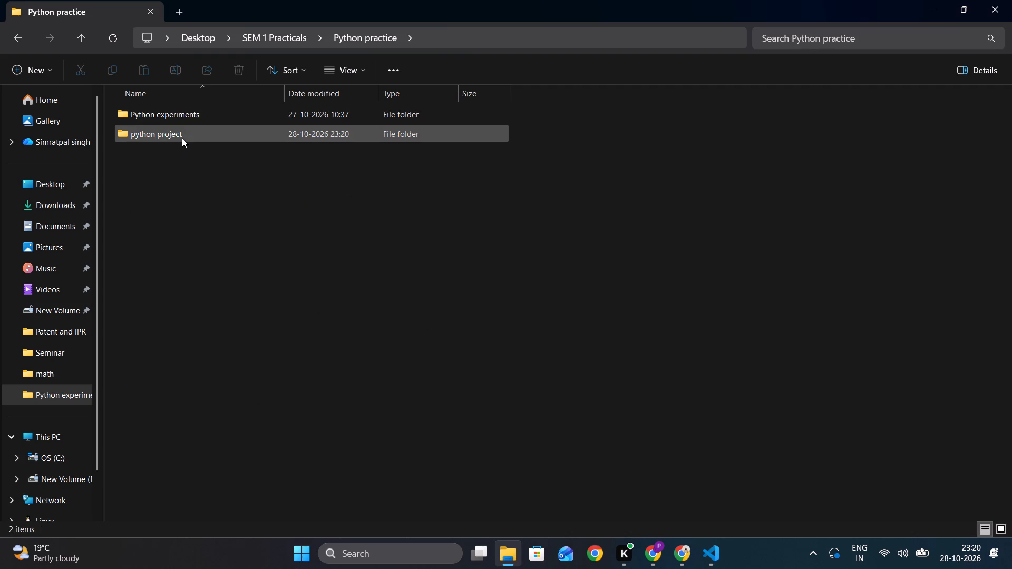
double_click(182, 138)
double_click(186, 132)
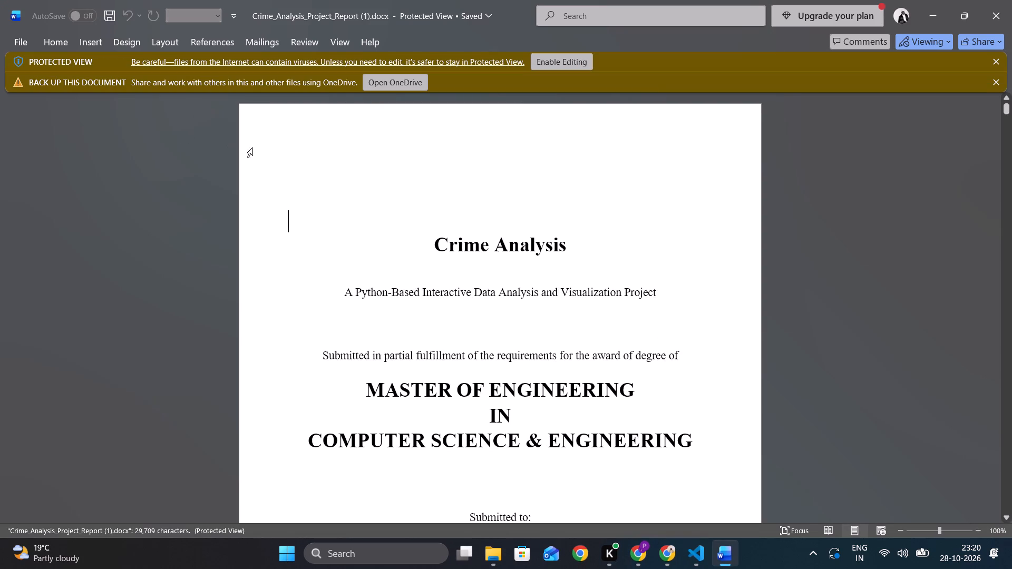
left_click(548, 60)
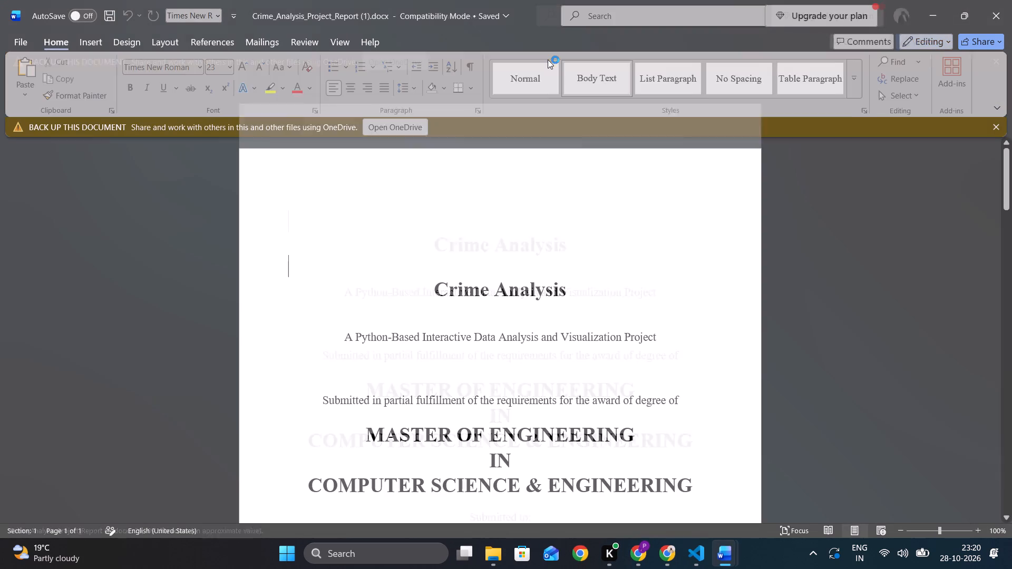
scroll(524, 284, "up", 3)
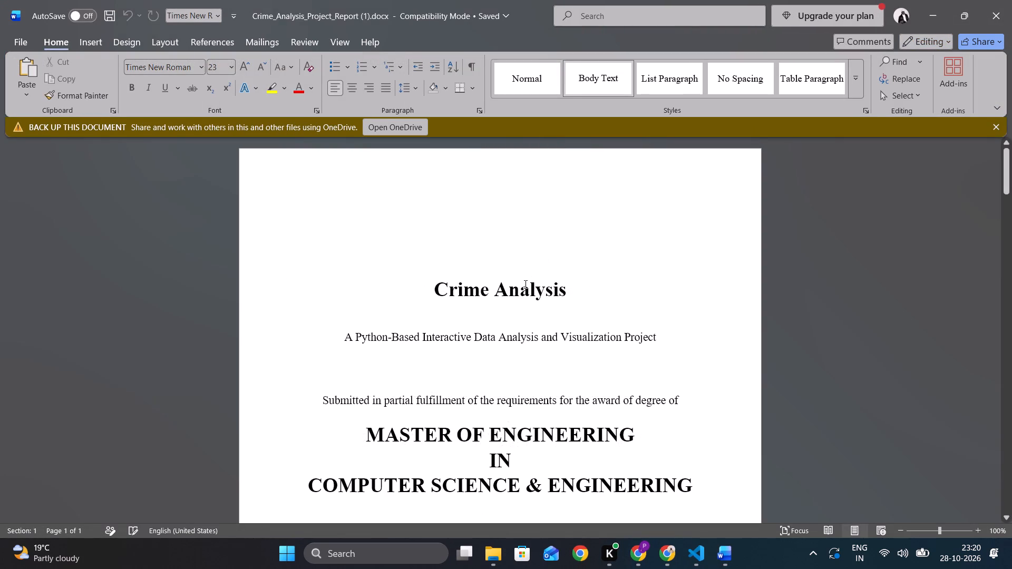
scroll(524, 284, "down", 11)
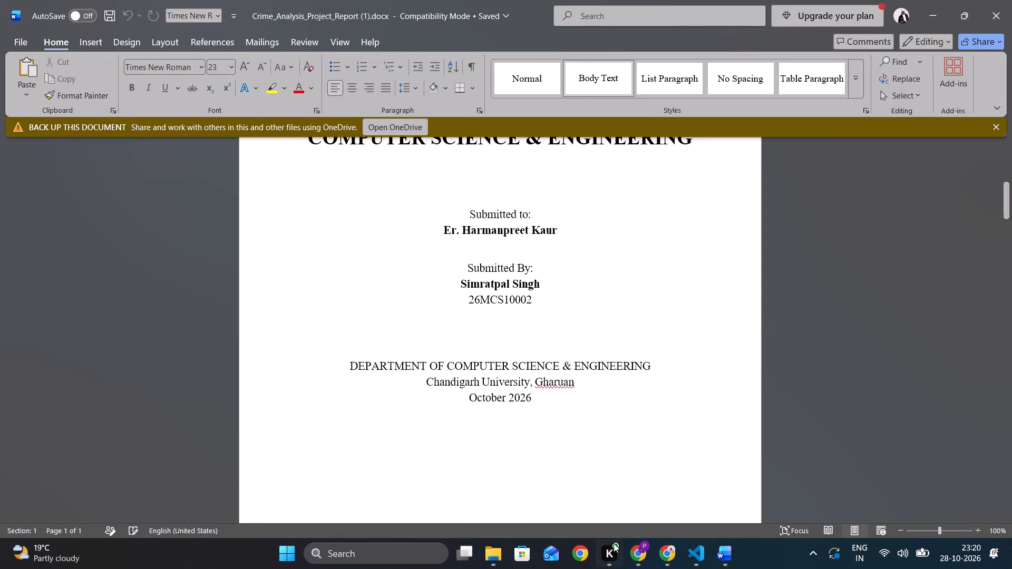
Open the Case_Study_Word_Embedding_Similarity PDF from SEM 1 Practicals > Material > math to view its cover page.
left_click(495, 552)
left_click(370, 52)
left_click(367, 38)
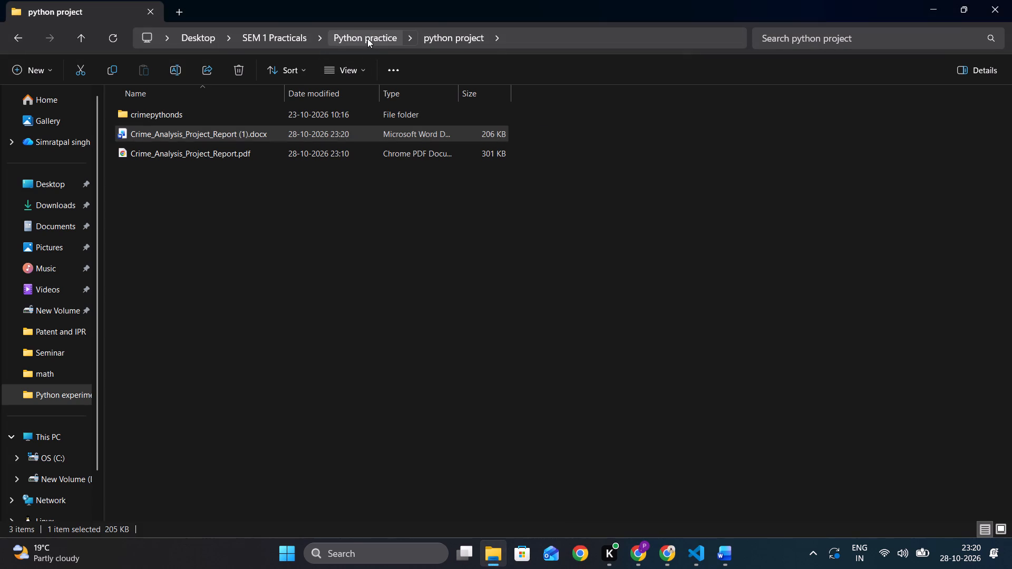
left_click(286, 30)
left_click_drag(332, 468, 326, 430)
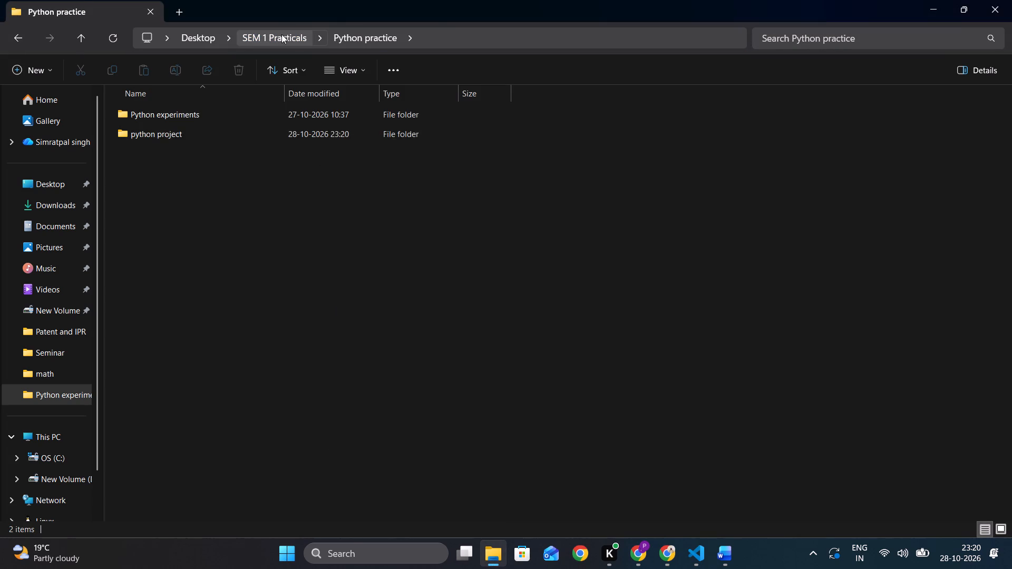
left_click(281, 34)
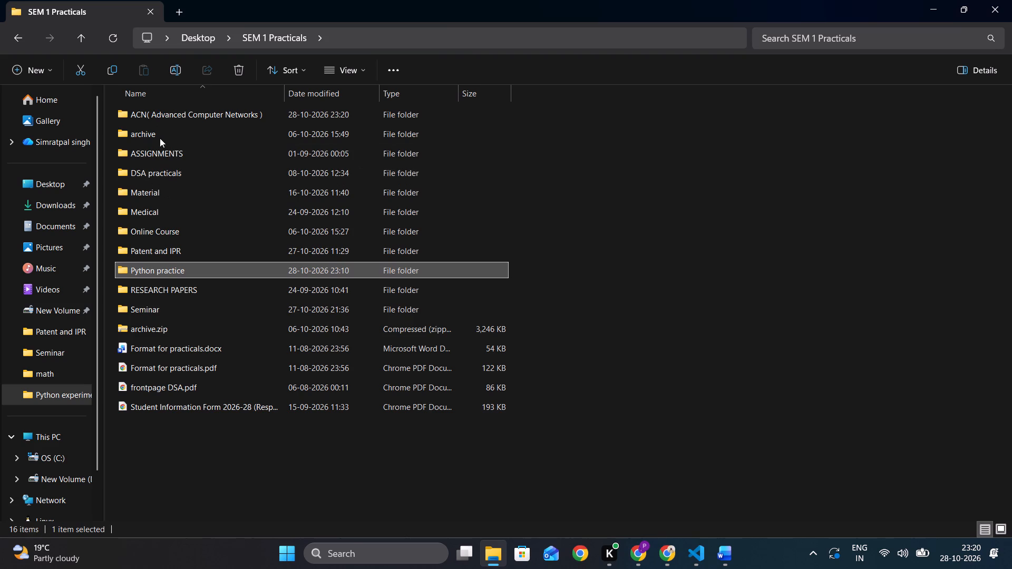
double_click(155, 194)
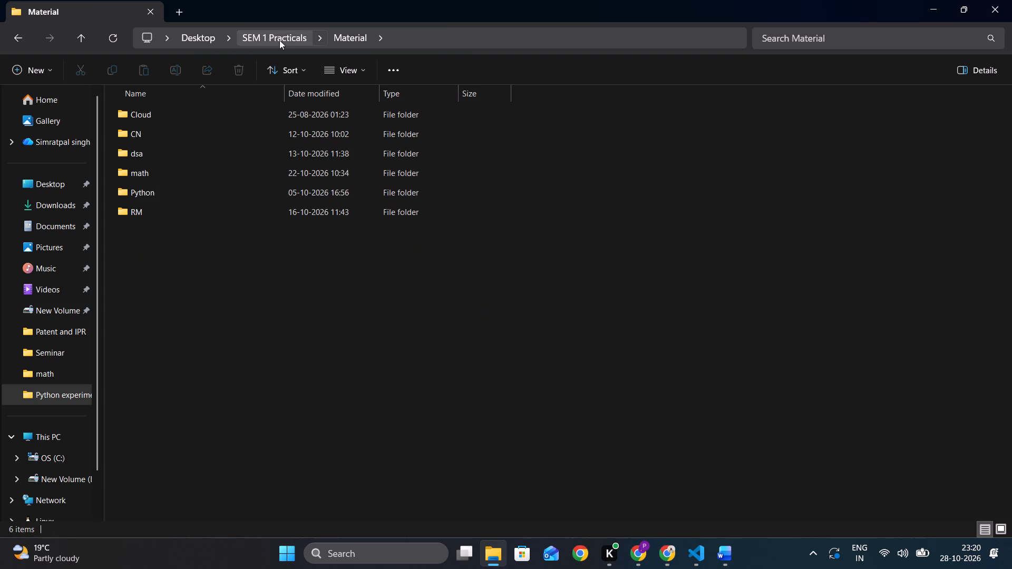
left_click(279, 40)
double_click(173, 194)
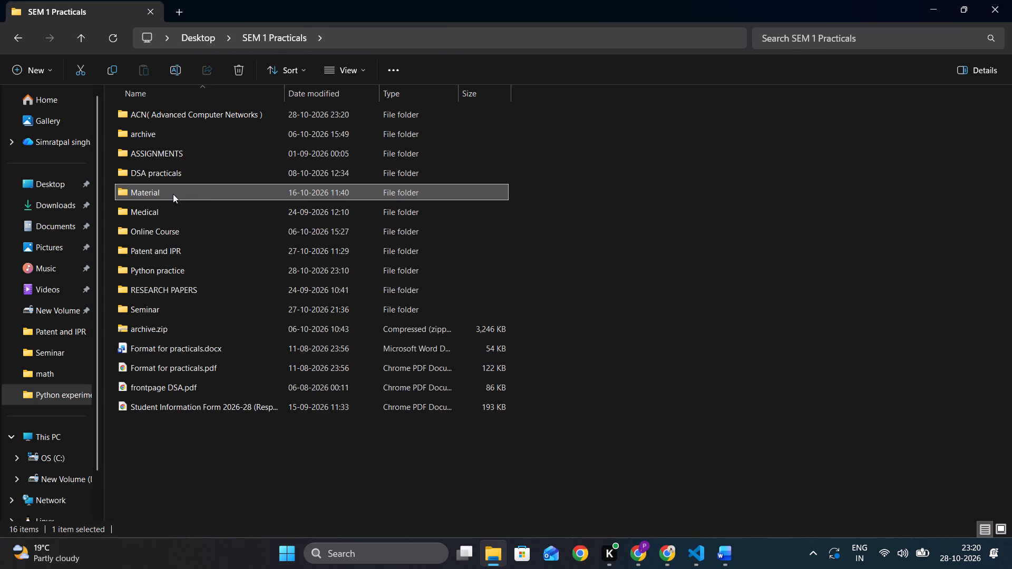
double_click(161, 164)
double_click(161, 164)
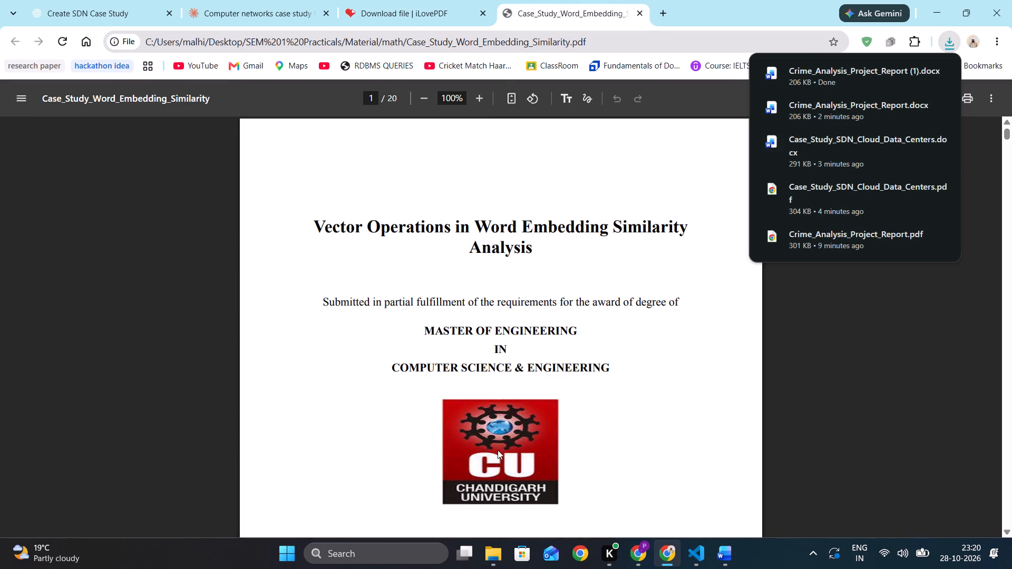
left_click(493, 483)
Examine the cover page layout in the Word version of the Case_Study_Word_Embedding_Similarity document, and close it.
left_click(493, 554)
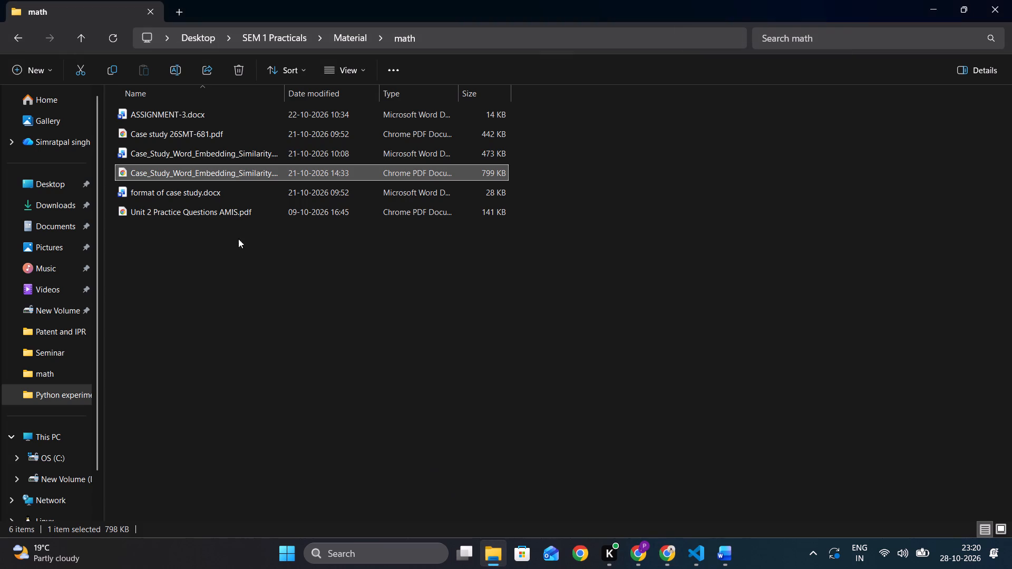
double_click(191, 155)
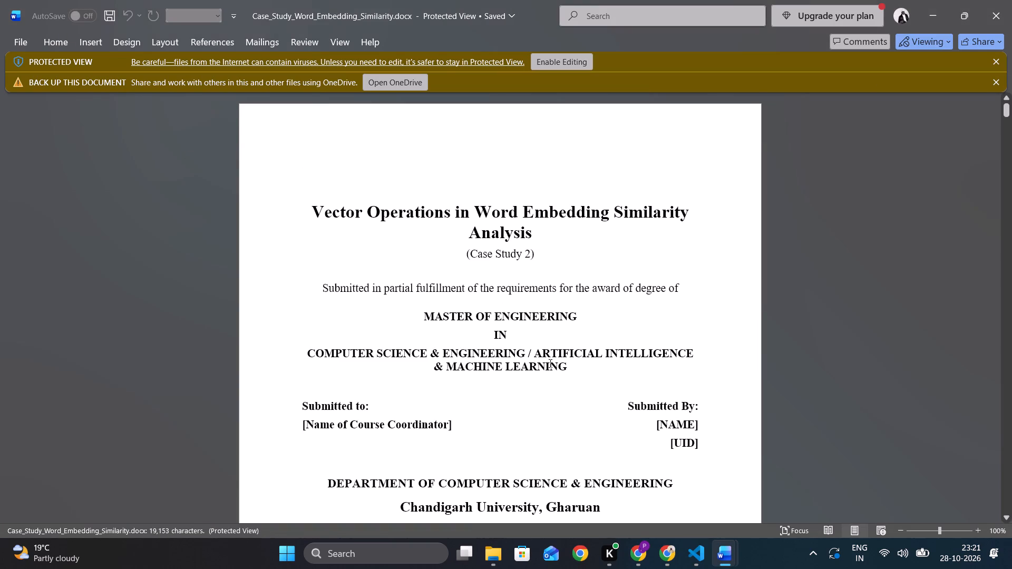
scroll(549, 363, "down", 5)
scroll(549, 363, "up", 10)
left_click(1011, 3)
Replace the course coordinator's name after "Er." under "Submitted to:" on the Crime Analysis cover page with the correct coordinator's name.
scroll(527, 351, "up", 5)
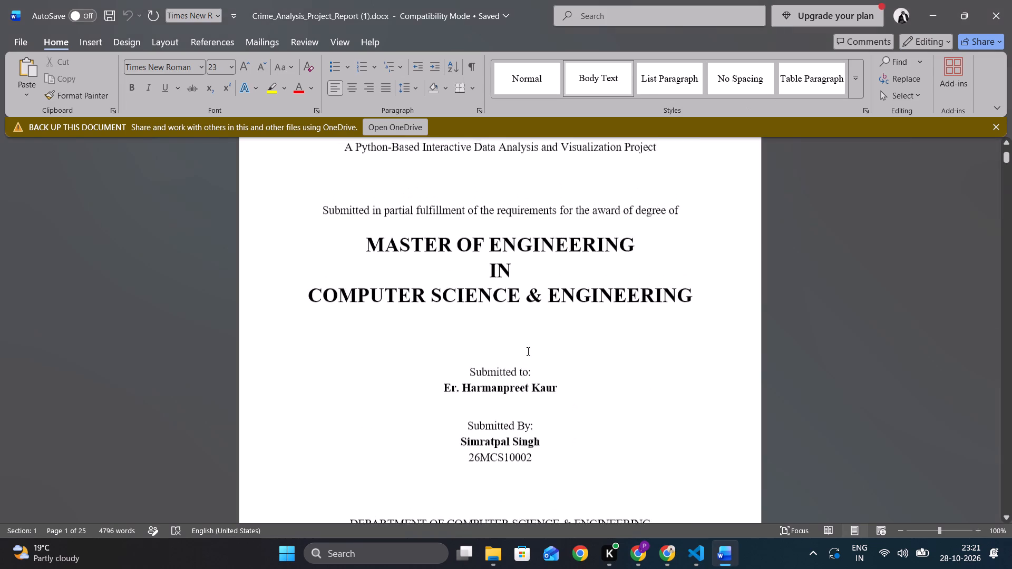
scroll(527, 351, "up", 7)
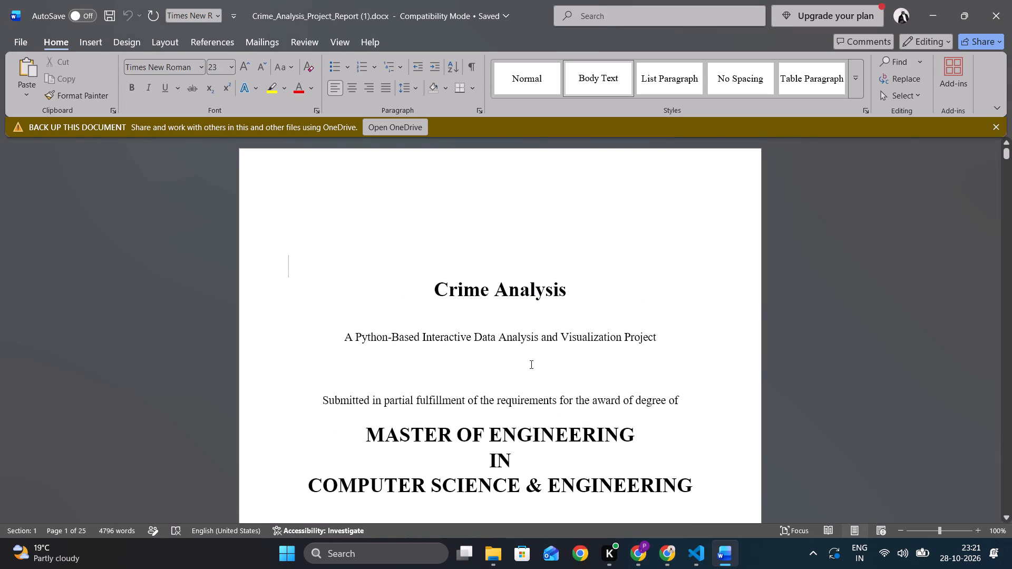
scroll(520, 360, "down", 7)
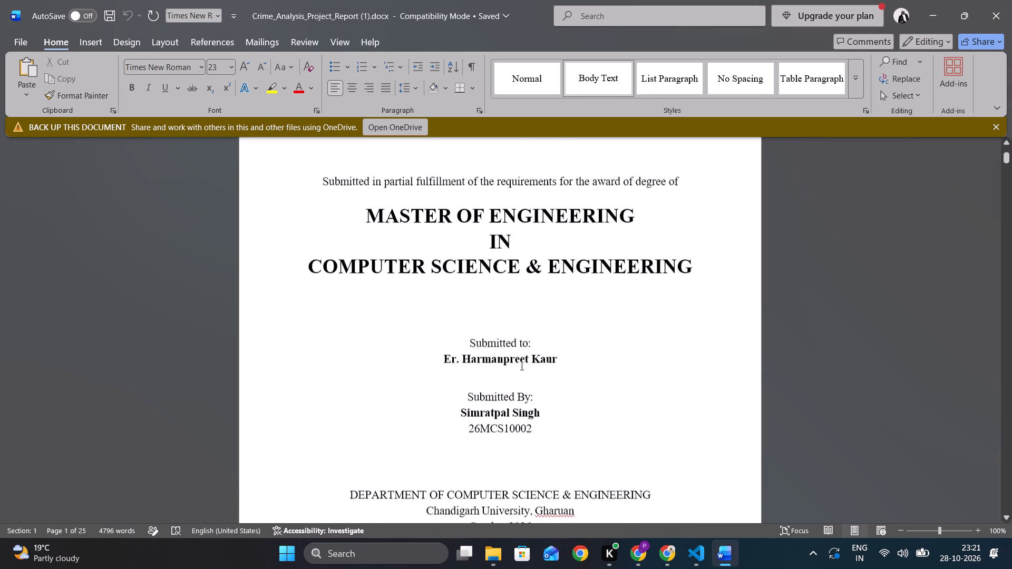
left_click(558, 357)
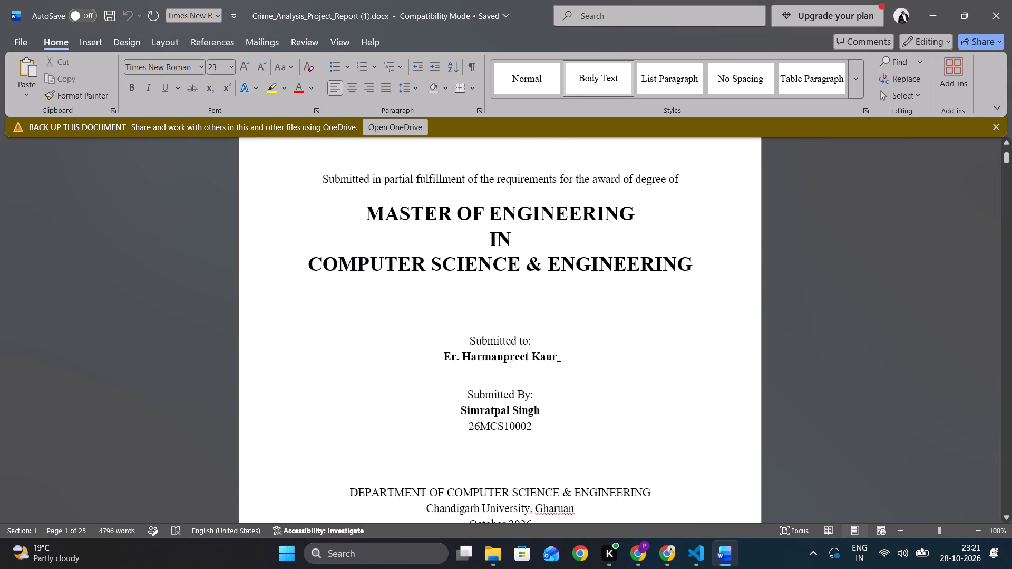
key("BackSpace")
key("BackSpace")
key("BackSpace")
key("BackSpace")
key("BackSpace")
key("BackSpace")
key("BackSpace")
key("BackSpace")
key("BackSpace")
key("BackSpace")
key("BackSpace")
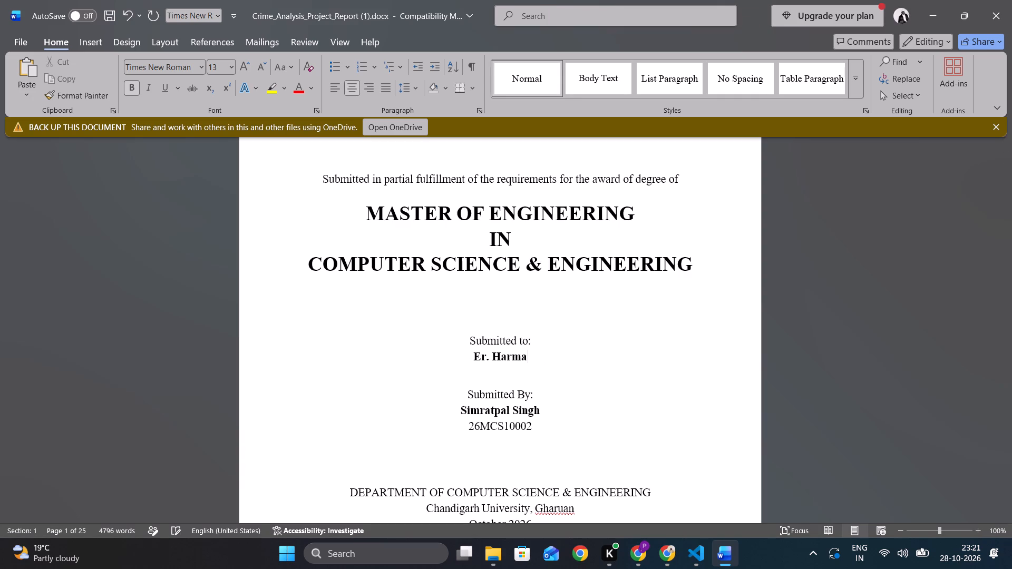
key("BackSpace")
key("BackSpace")
key("BackSpace")
key("BackSpace")
key("shift+BackSpace")
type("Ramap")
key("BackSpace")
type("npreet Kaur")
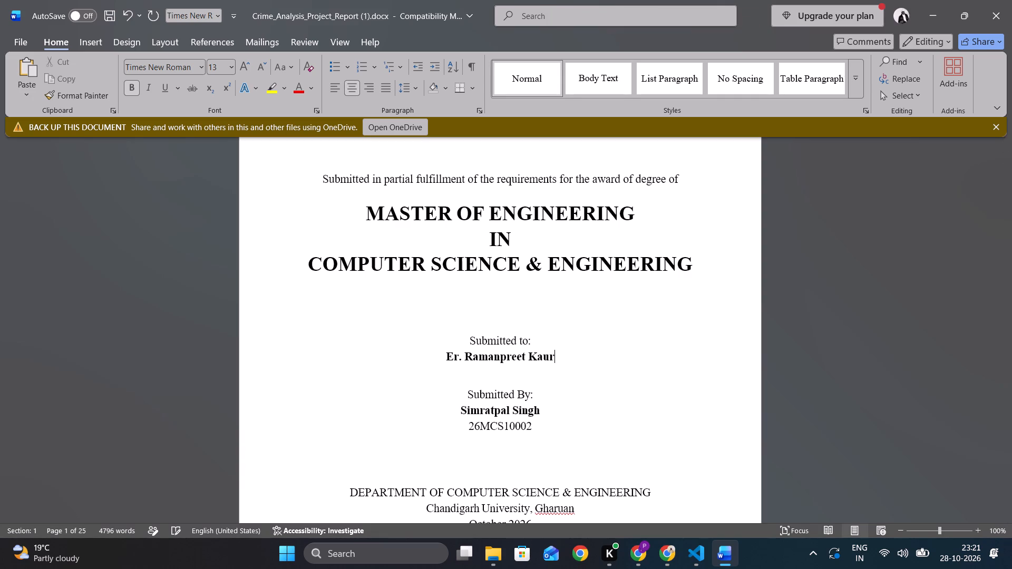
Duplicate the student name and ID lines under "Submitted By:", placing the copy below the original with a blank line between.
left_click_drag(534, 426, 463, 414)
key("ctrl+c")
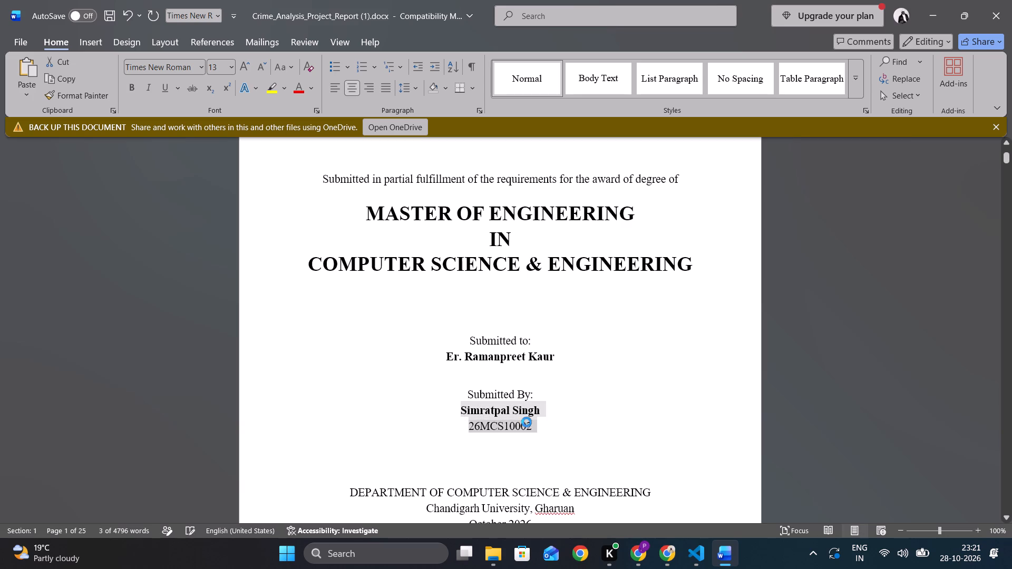
left_click(546, 425)
key("shift+Return")
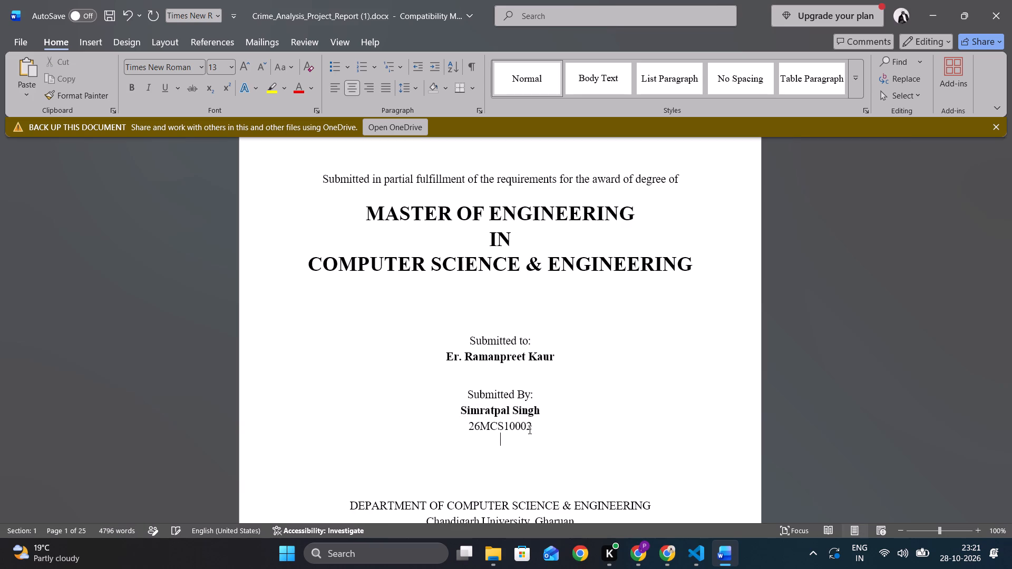
key("shift+Return")
key("ctrl+v")
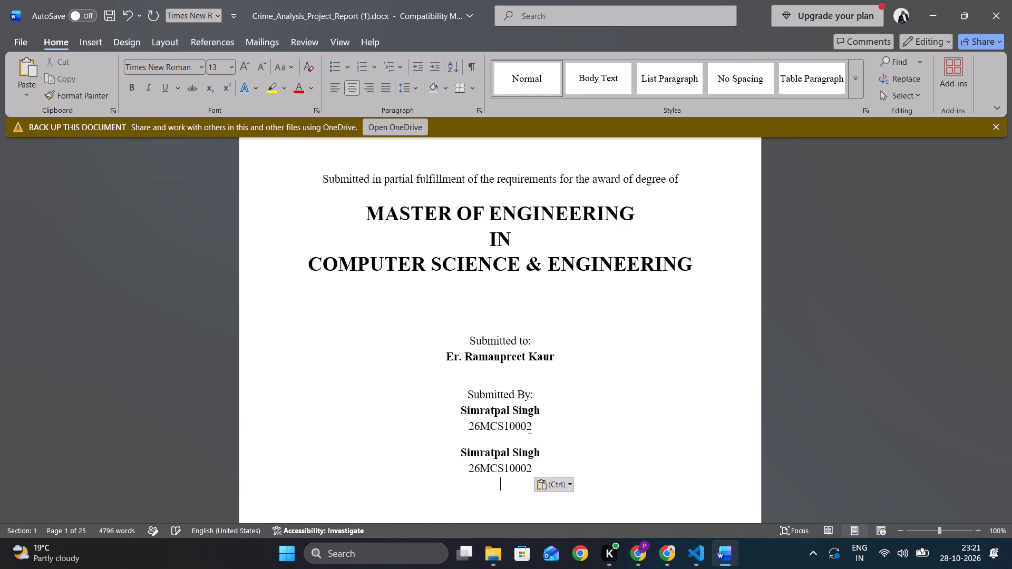
Replace the student name in the duplicated entry under "Submitted By:" with the second student's name.
scroll(514, 427, "down", 2)
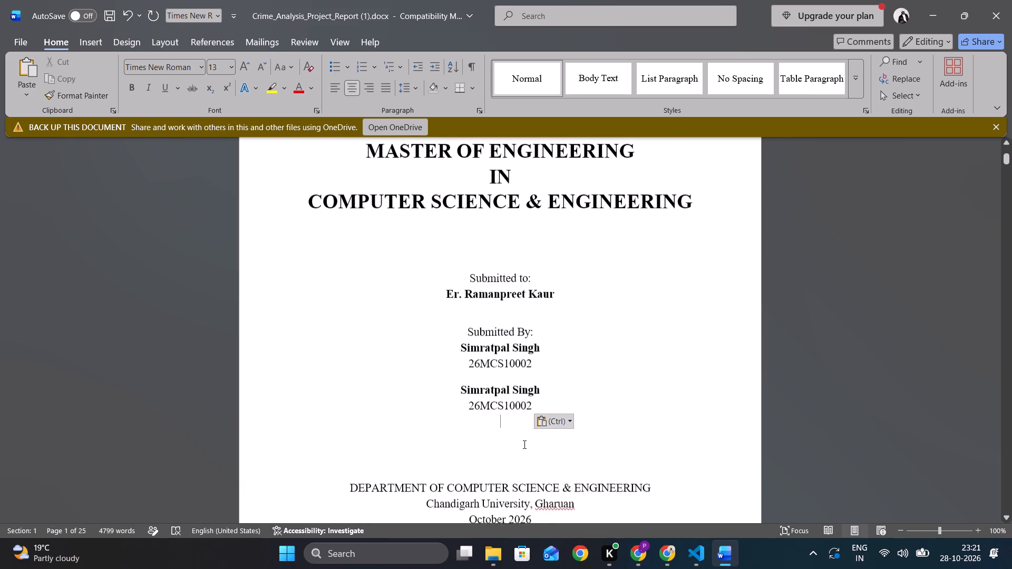
scroll(525, 447, "down", 2)
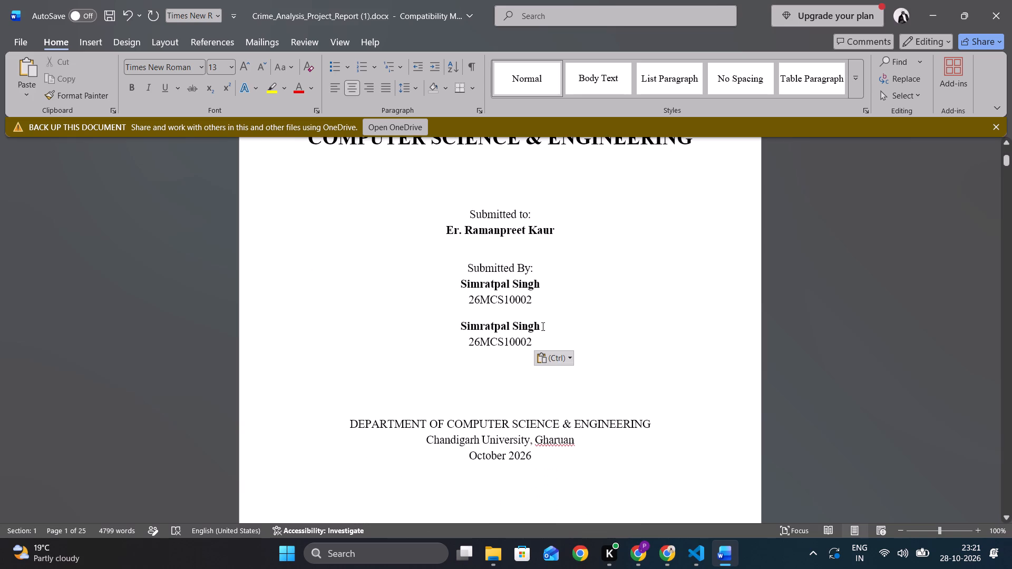
left_click(540, 325)
key("Right")
key("BackSpace")
key("BackSpace")
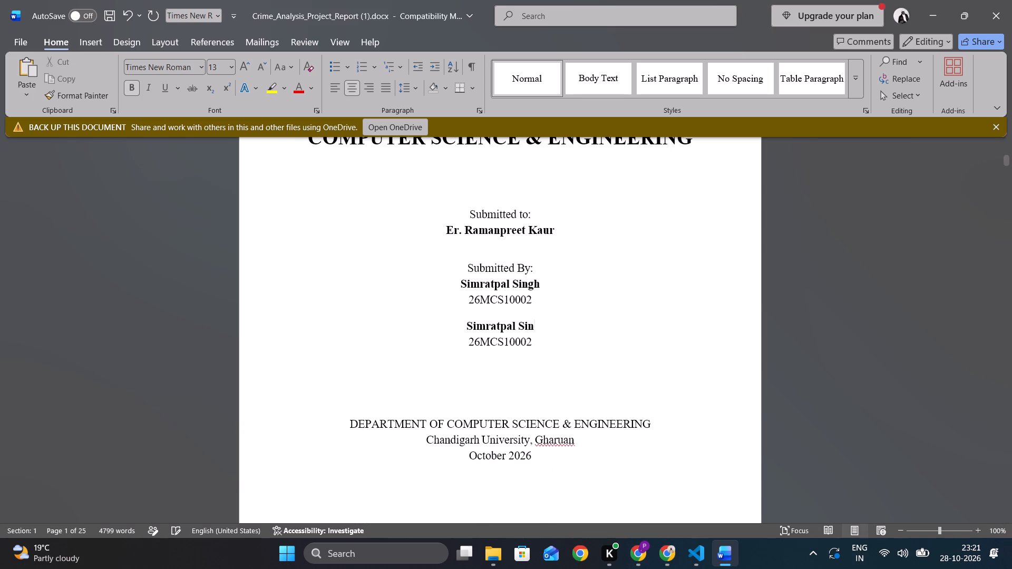
key("BackSpace")
key("BackSpace")
key("BackSpace")
key("BackSpace")
key("BackSpace")
key("BackSpace")
key("BackSpace")
key("BackSpace")
key("BackSpace")
key("BackSpace")
key("BackSpace")
key("BackSpace")
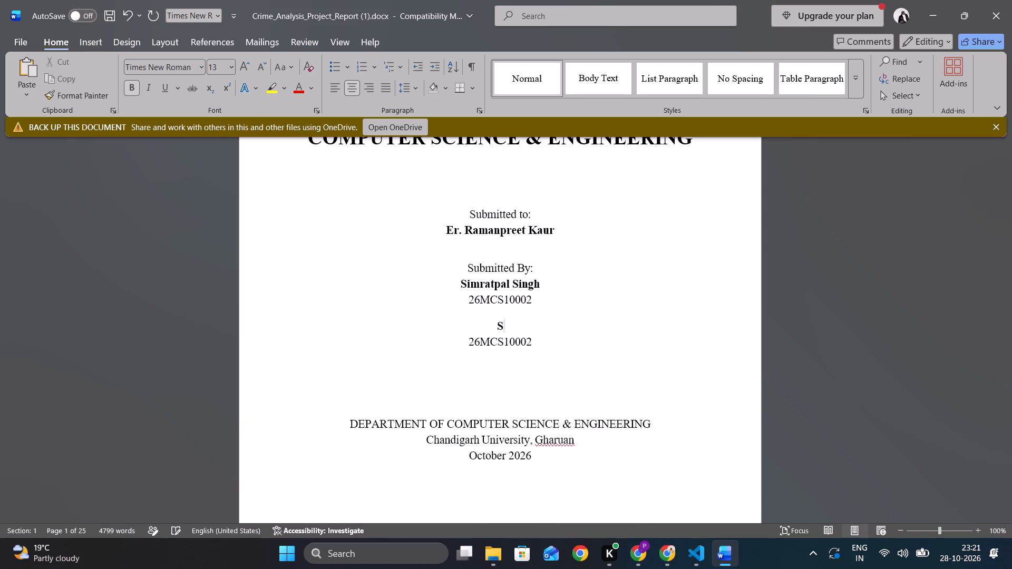
key("BackSpace")
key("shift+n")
key("BackSpace")
Correct the last two digits of the second student's roll number on the cover page and save the report.
key("Down")
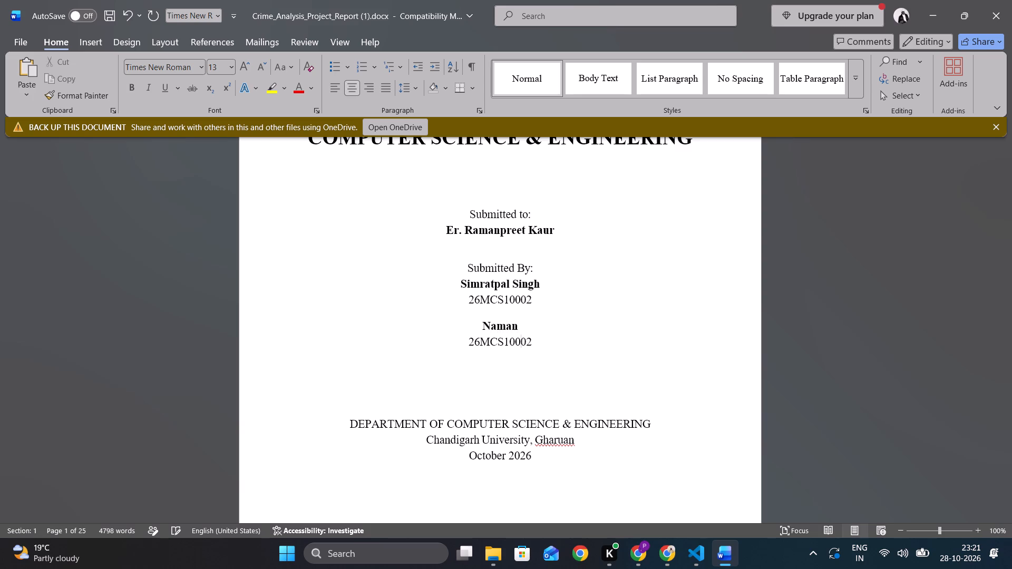
key("Right")
key("Right")
key("BackSpace")
key("BackSpace")
type("29")
scroll(534, 396, "down", 4)
key("ctrl+s")
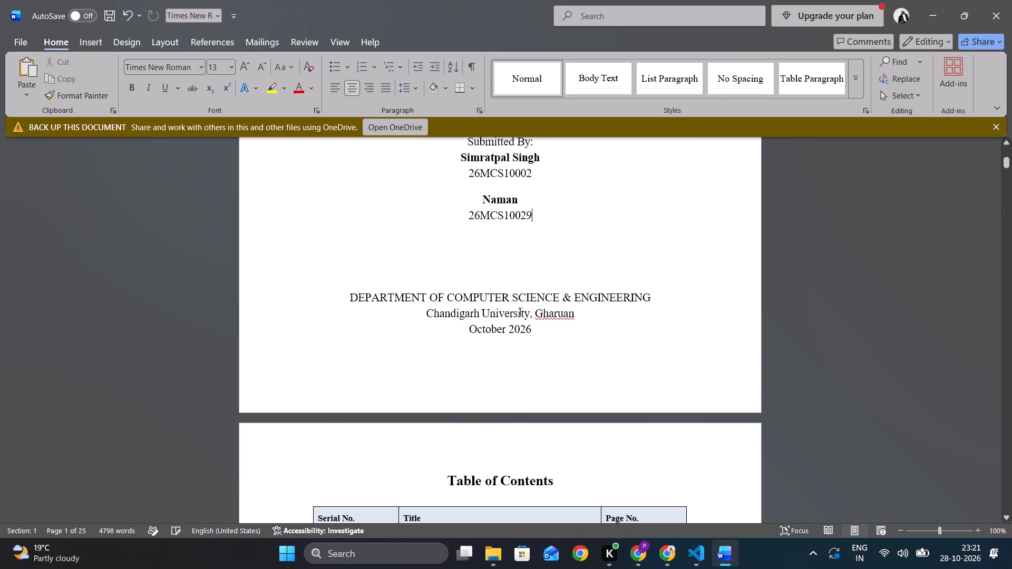
Delete the note paragraph about the report layout and illustrative demo data below the Table of Contents.
scroll(543, 308, "down", 11)
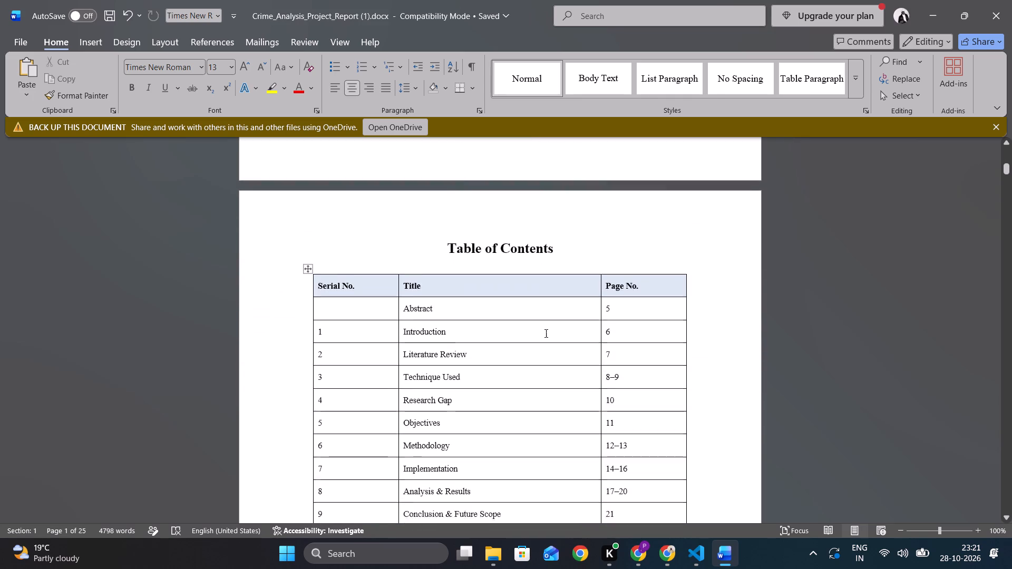
left_click_drag(544, 479, 459, 474)
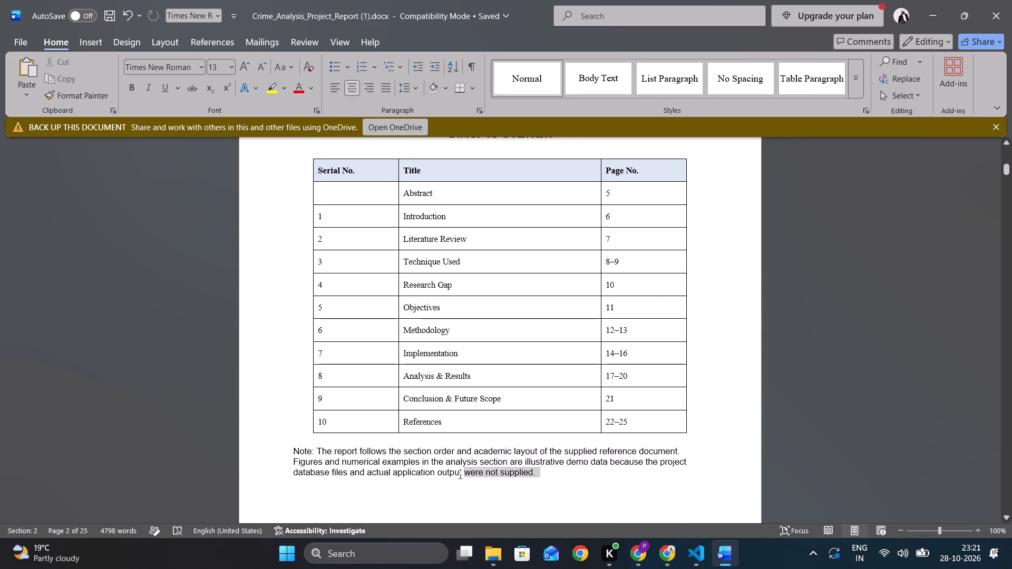
left_click_drag(459, 474, 299, 455)
key("Delete")
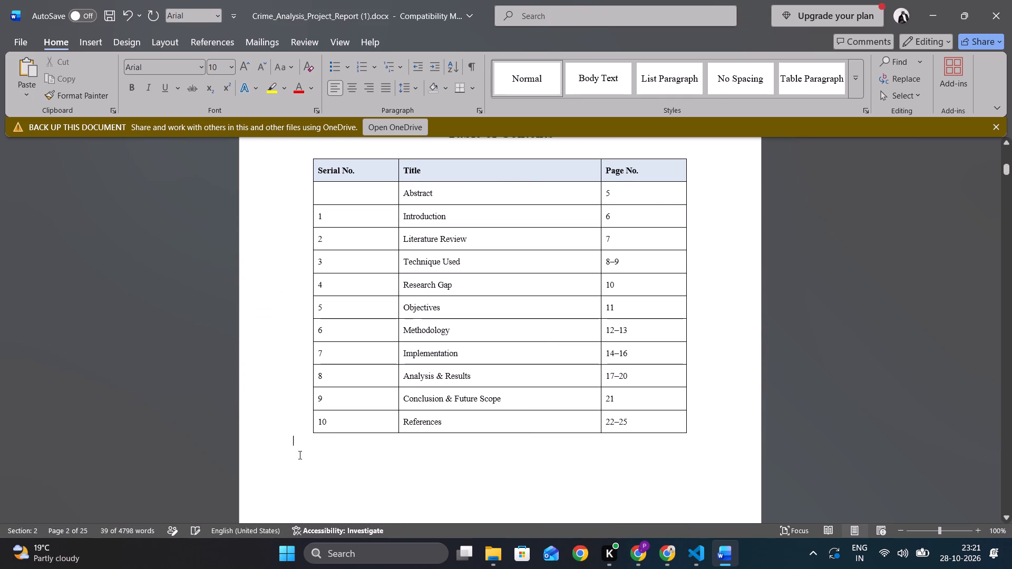
Review the report pages from the List of Figures through the Literature Review, and examine the literature table's cell text closely.
scroll(446, 454, "down", 10)
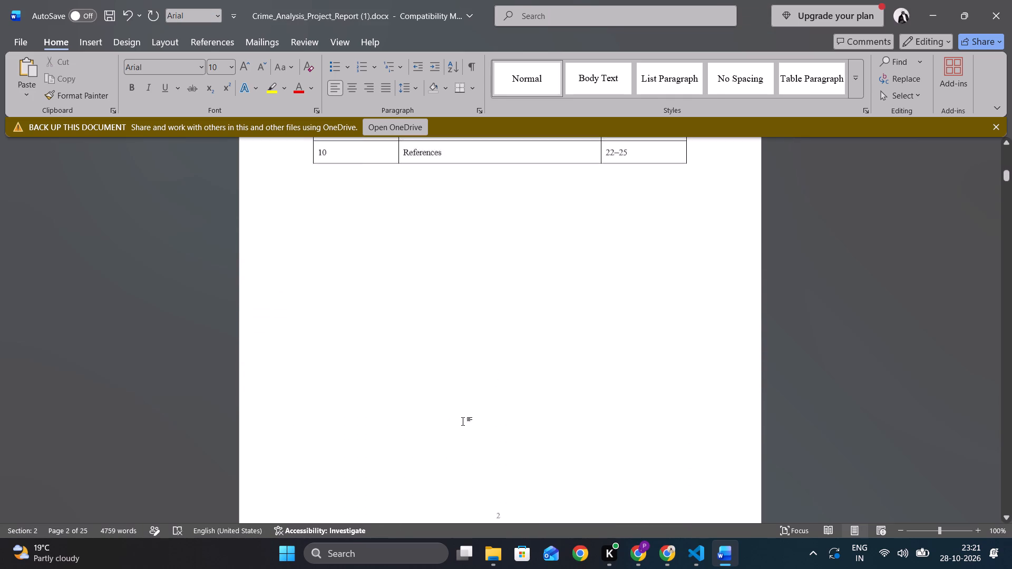
scroll(490, 339, "down", 10)
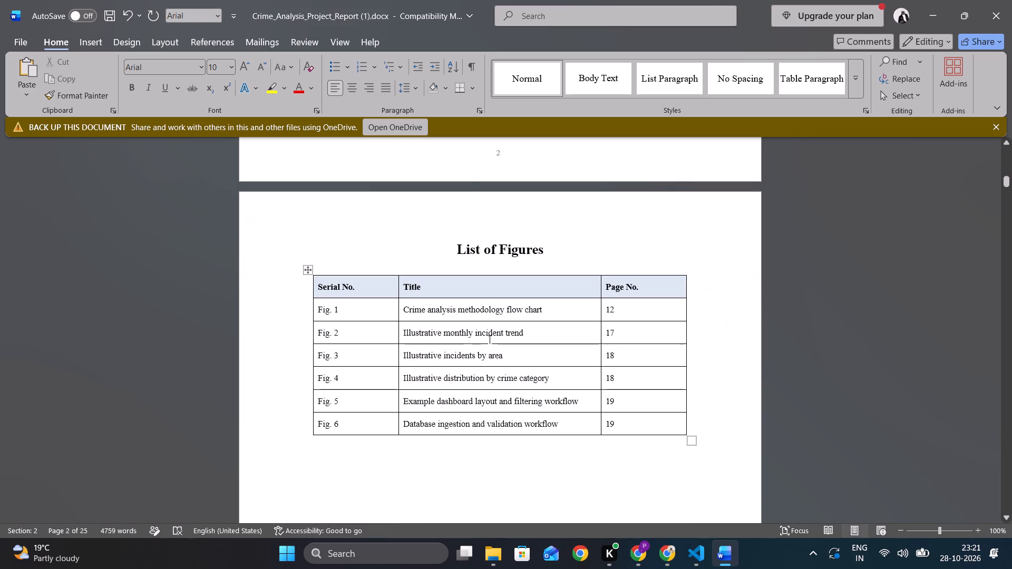
scroll(490, 339, "down", 6)
scroll(494, 342, "down", 20)
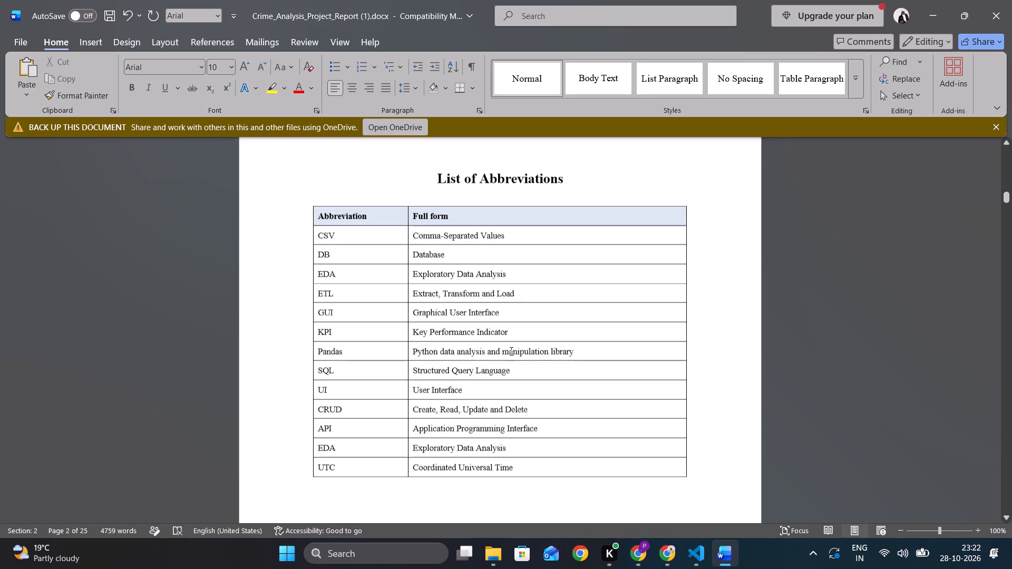
scroll(510, 351, "down", 5)
scroll(510, 352, "down", 20)
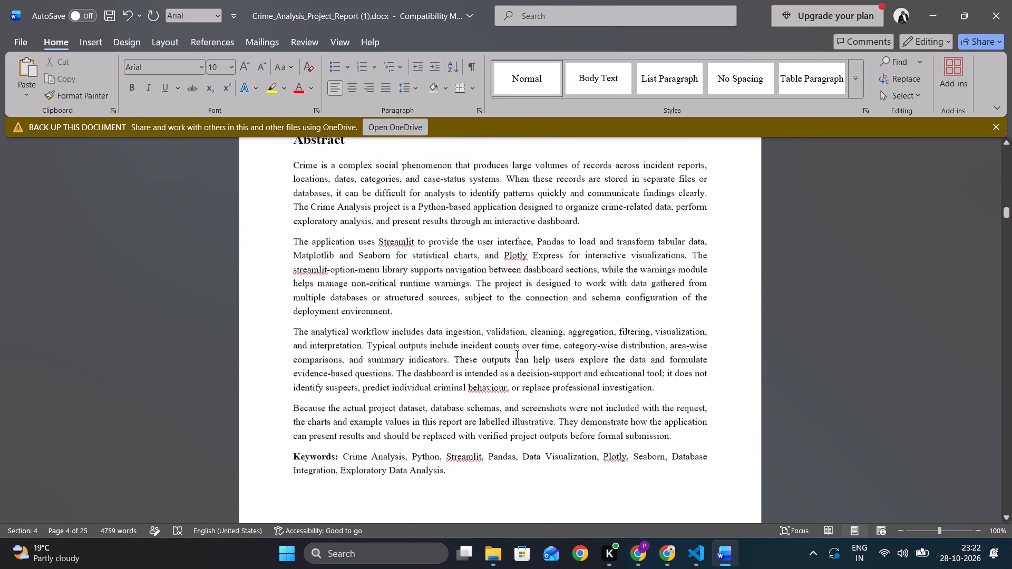
scroll(516, 354, "down", 17)
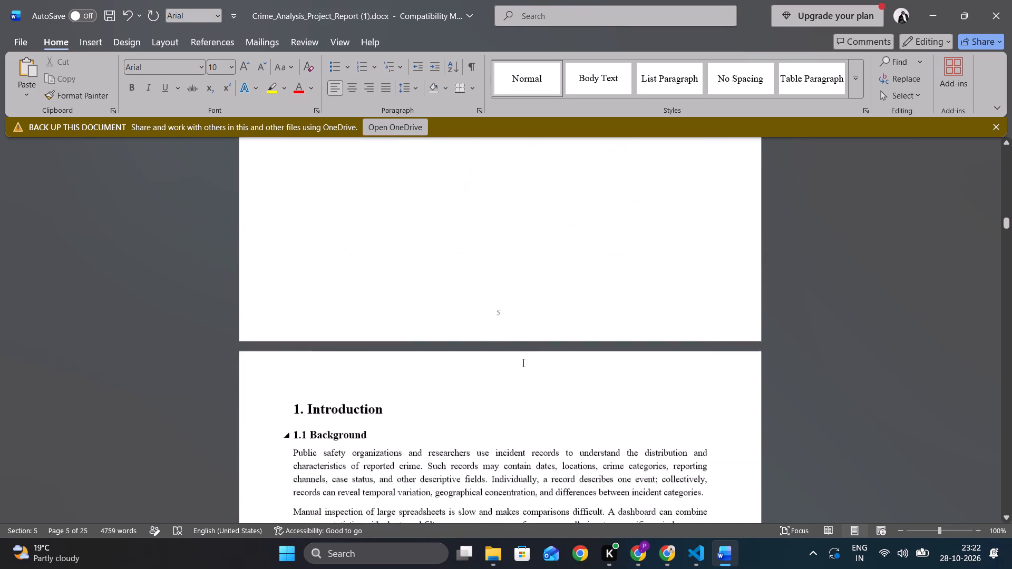
scroll(522, 362, "down", 19)
scroll(522, 362, "down", 6)
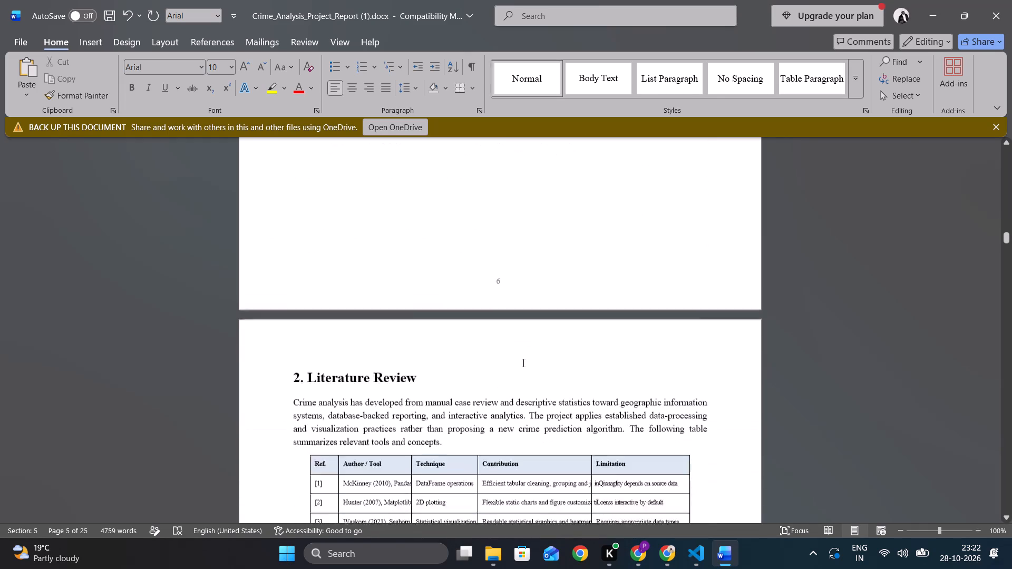
scroll(522, 362, "down", 5)
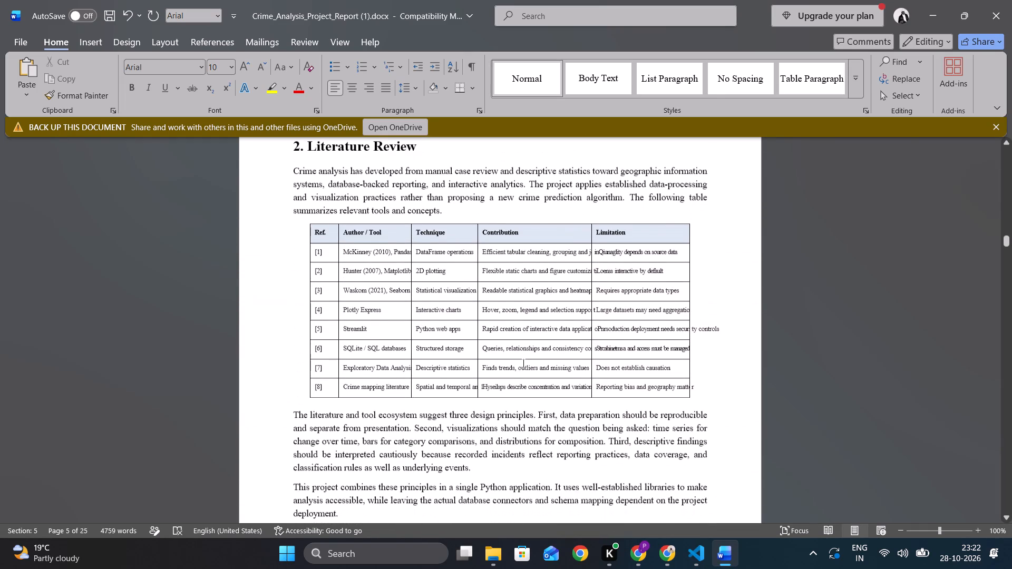
left_click(614, 346)
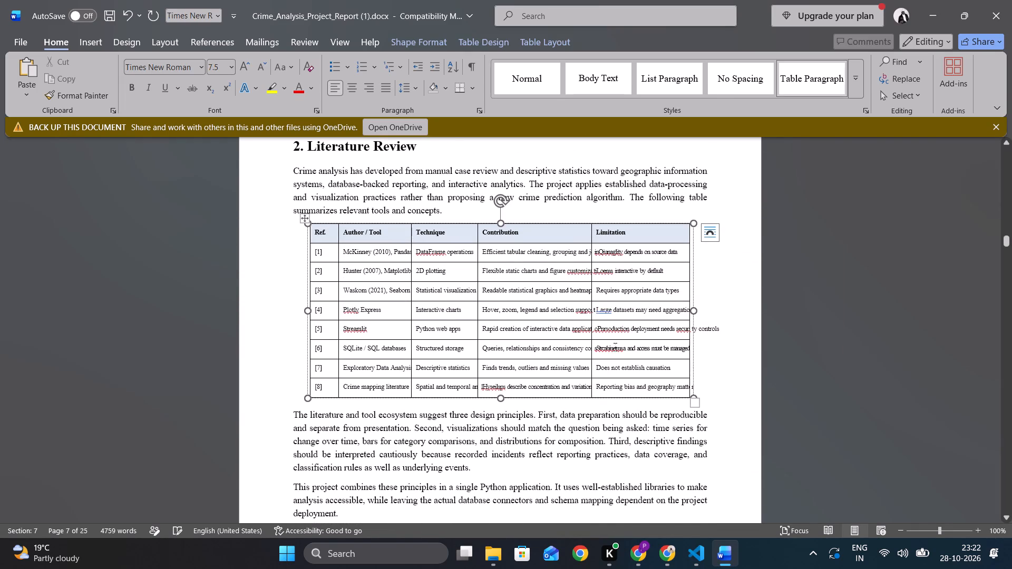
scroll(613, 347, "up", 7, "ctrl")
scroll(611, 347, "down", 2, "ctrl")
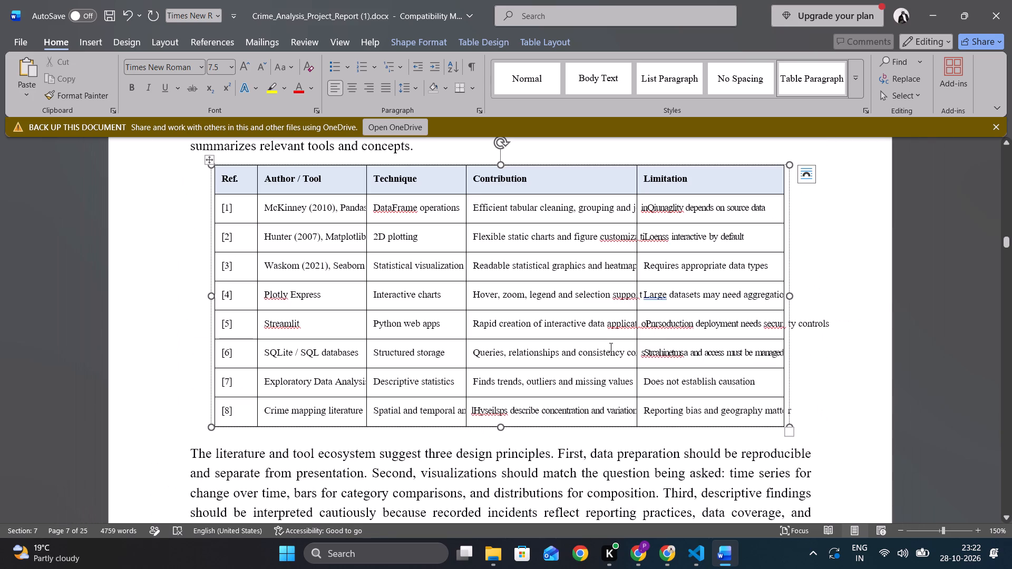
scroll(606, 364, "down", 5, "ctrl")
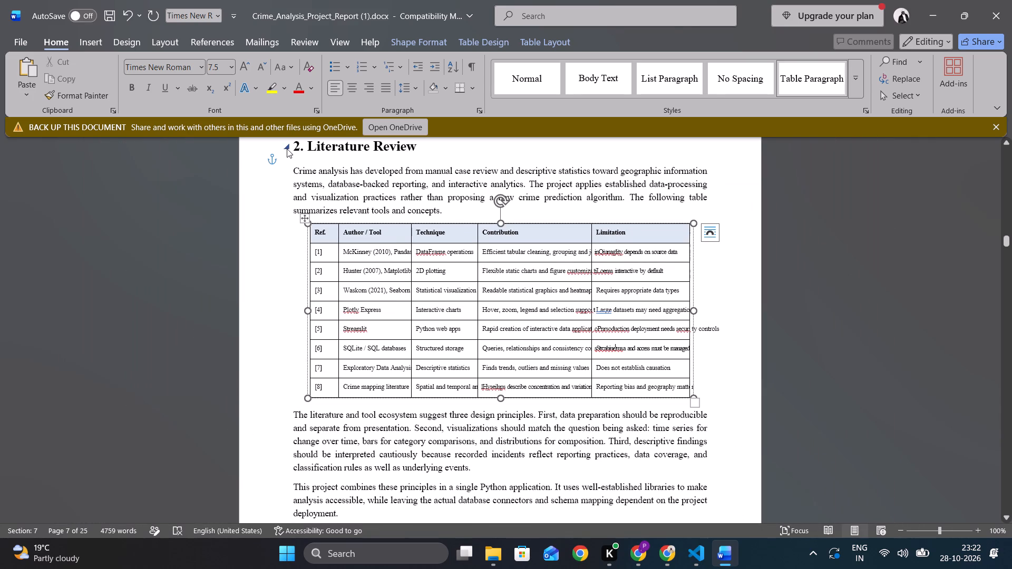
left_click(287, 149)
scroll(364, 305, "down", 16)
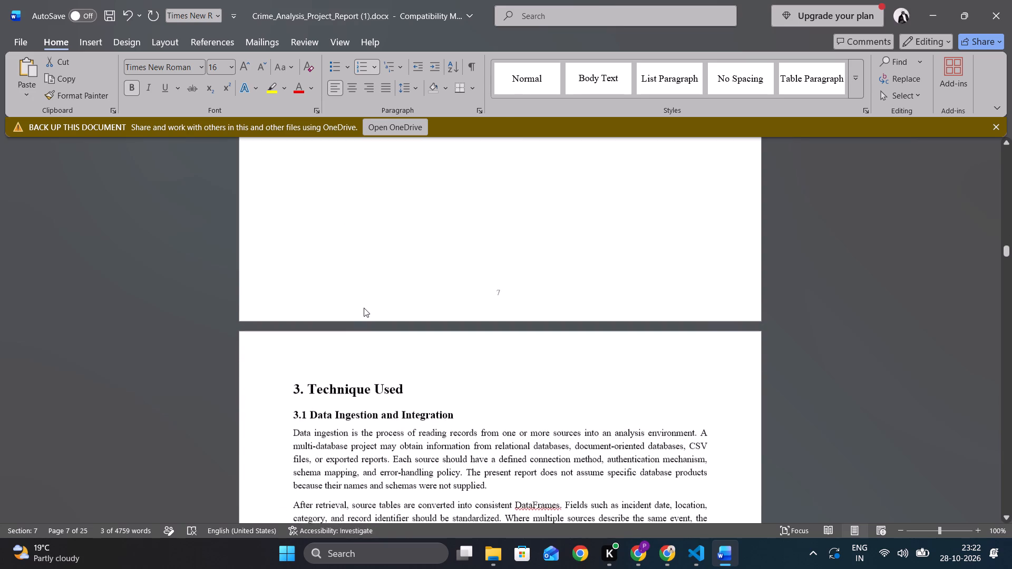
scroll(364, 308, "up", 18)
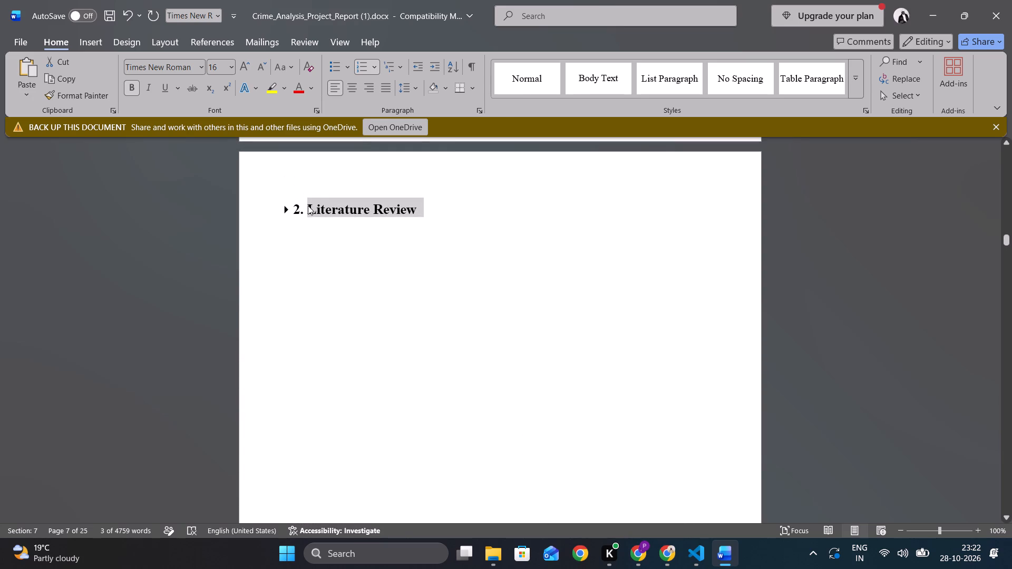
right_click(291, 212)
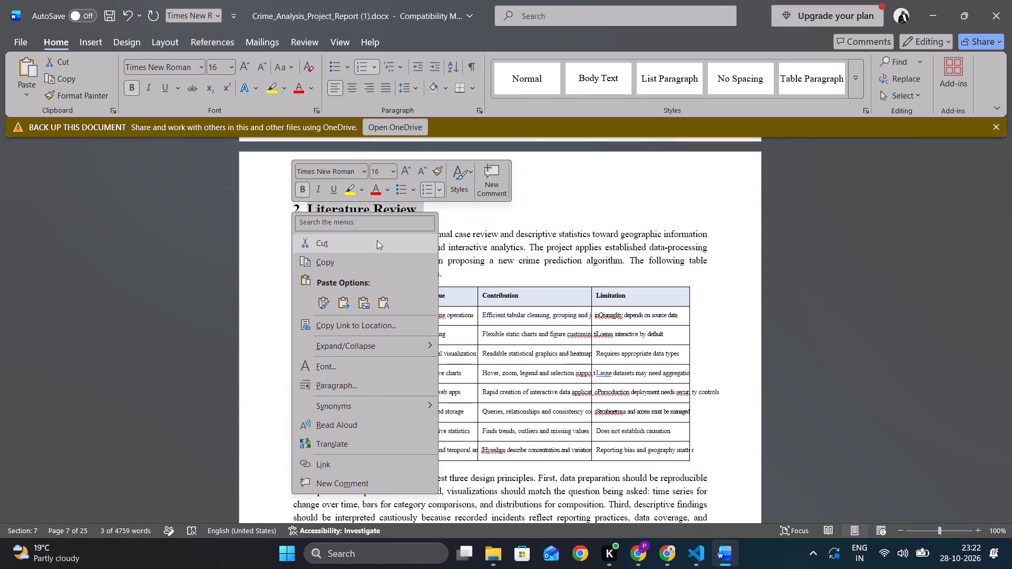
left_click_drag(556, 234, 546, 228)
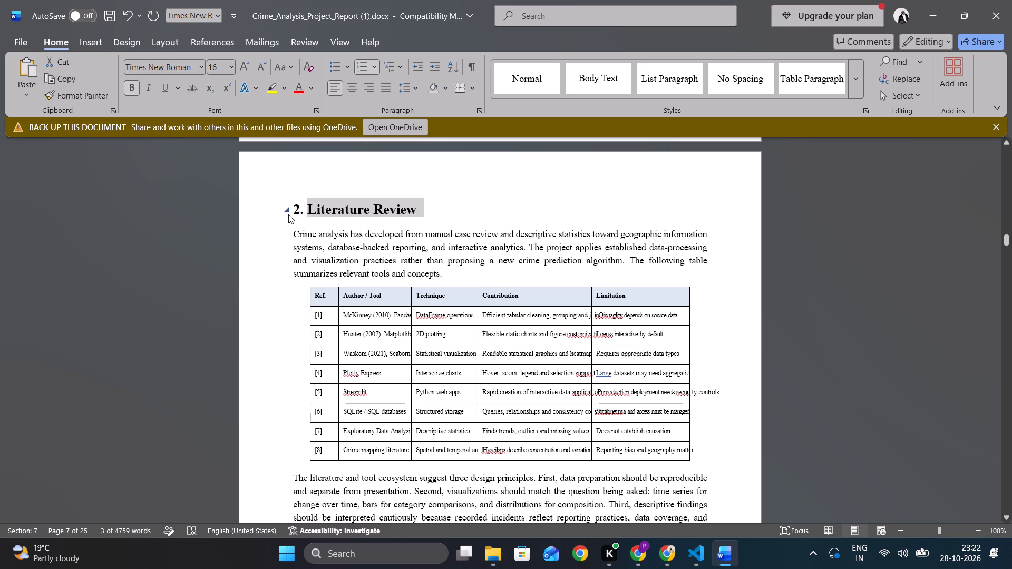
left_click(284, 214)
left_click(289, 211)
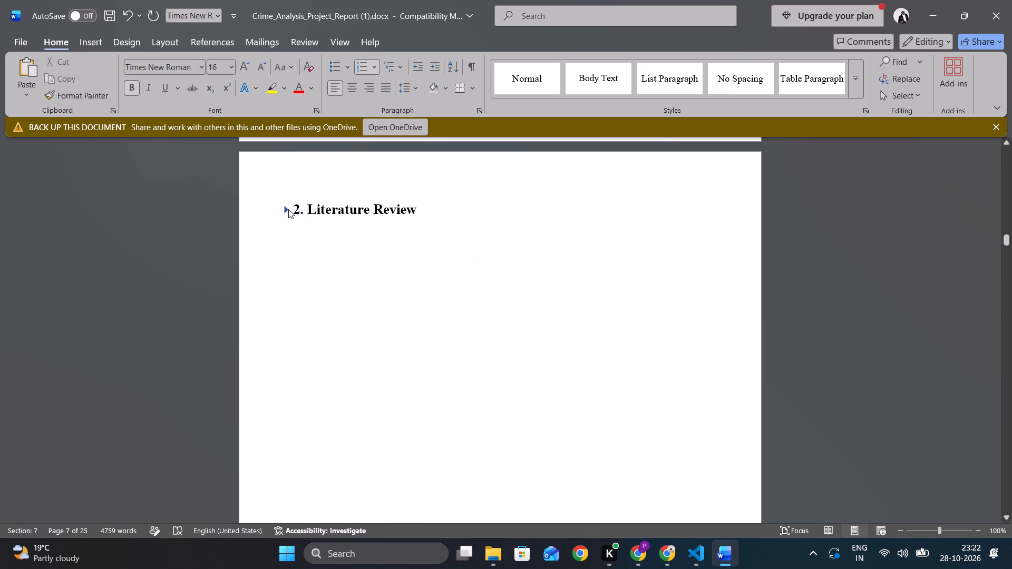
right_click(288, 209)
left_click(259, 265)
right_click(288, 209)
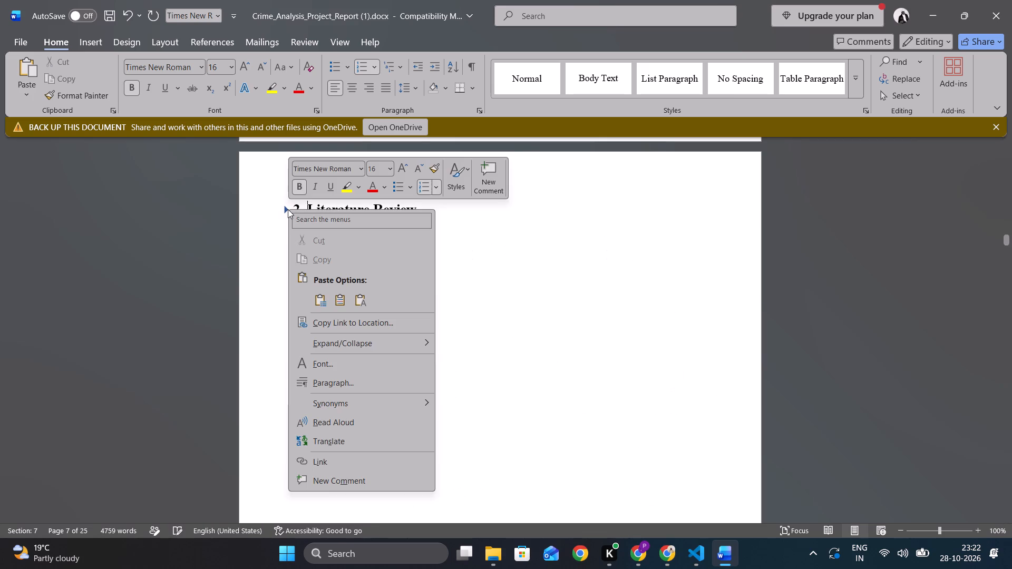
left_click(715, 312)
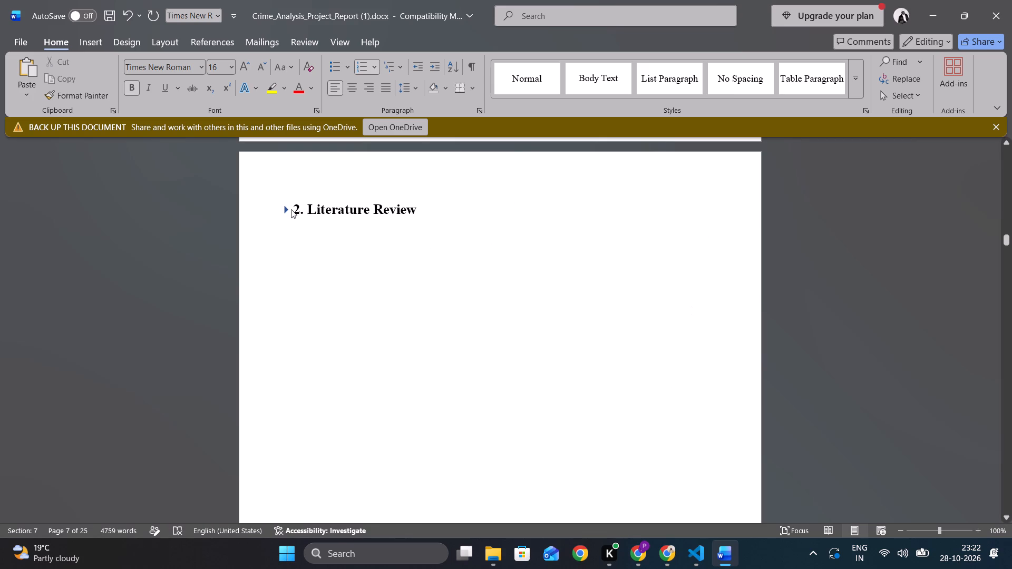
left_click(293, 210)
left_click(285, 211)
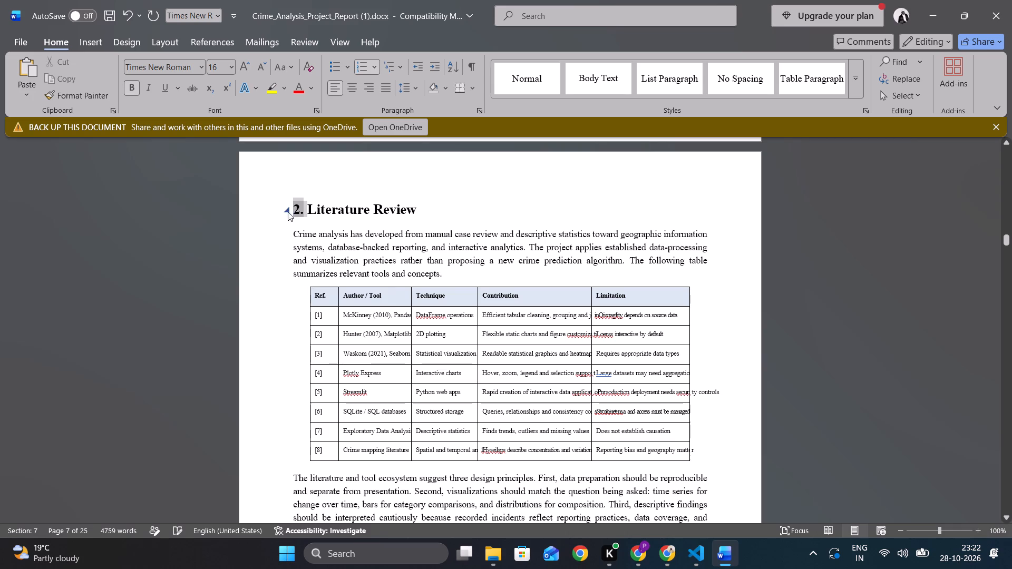
Delete the entire Literature Review section, including its heading, introductory text, table and closing paragraphs.
left_click_drag(295, 209, 266, 335)
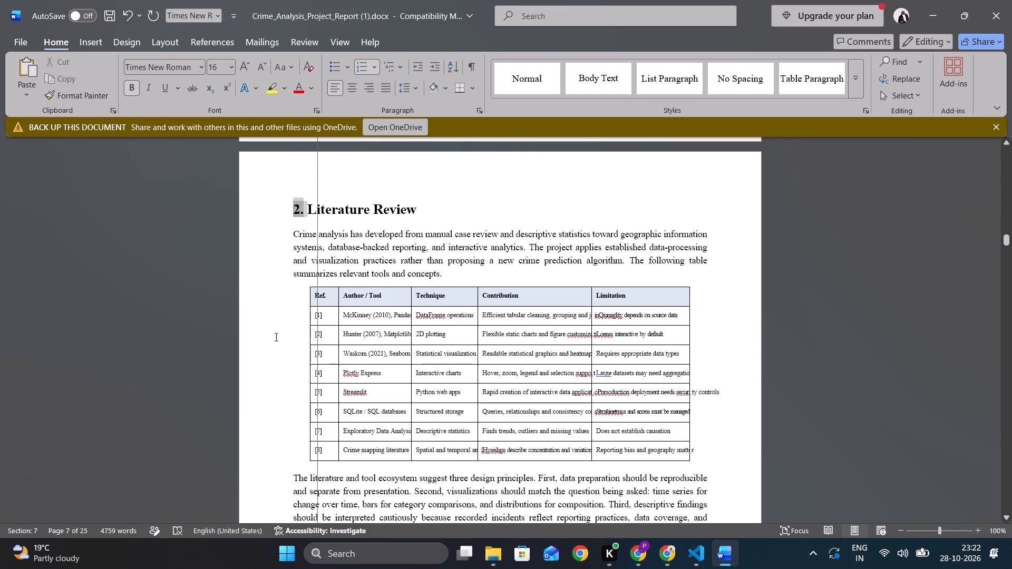
left_click_drag(266, 335, 288, 246)
scroll(412, 259, "down", 6)
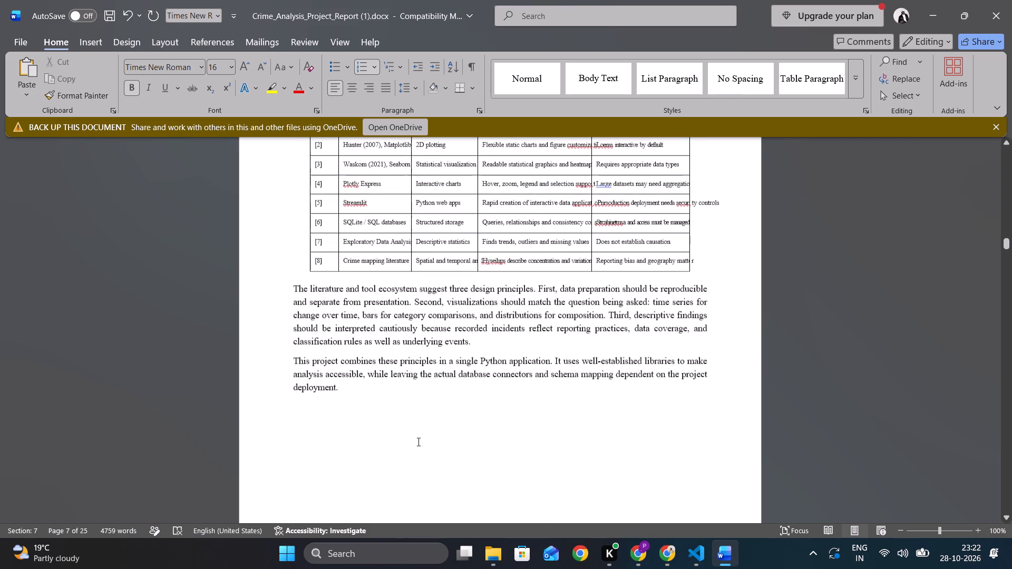
left_click_drag(379, 391, 290, 271)
scroll(333, 344, "up", 8)
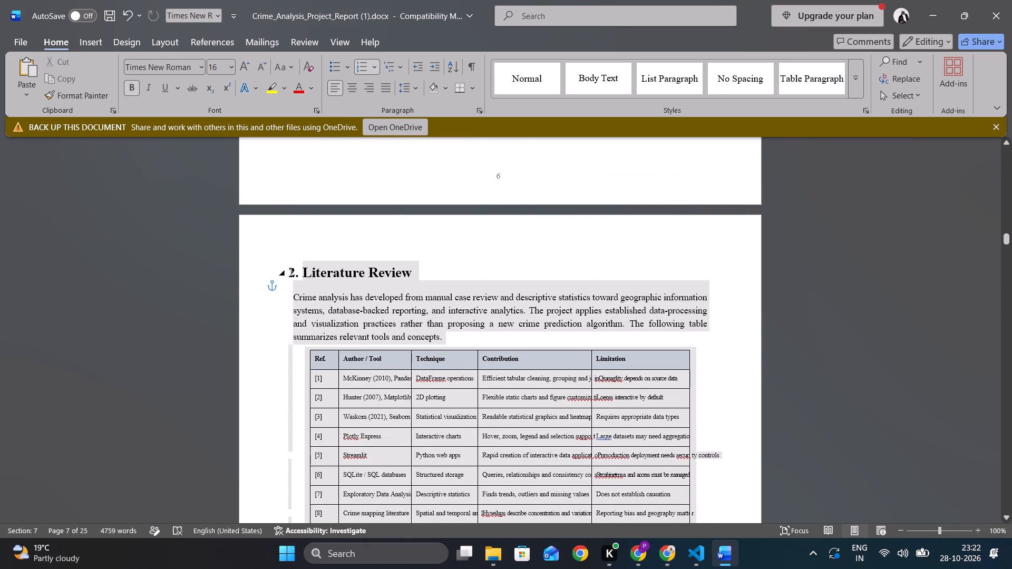
left_click_drag(290, 271, 284, 271)
key("Delete")
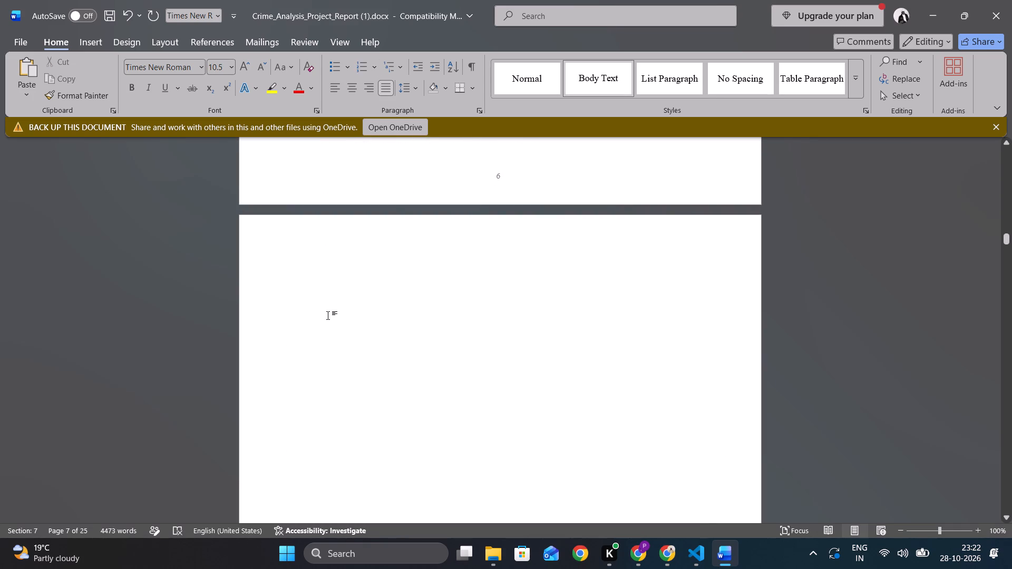
Remove the empty page between the Introduction and Technique Used sections.
left_click(341, 299)
key("BackSpace")
left_click(343, 297)
key("BackSpace")
scroll(357, 317, "down", 20)
scroll(357, 317, "down", 2)
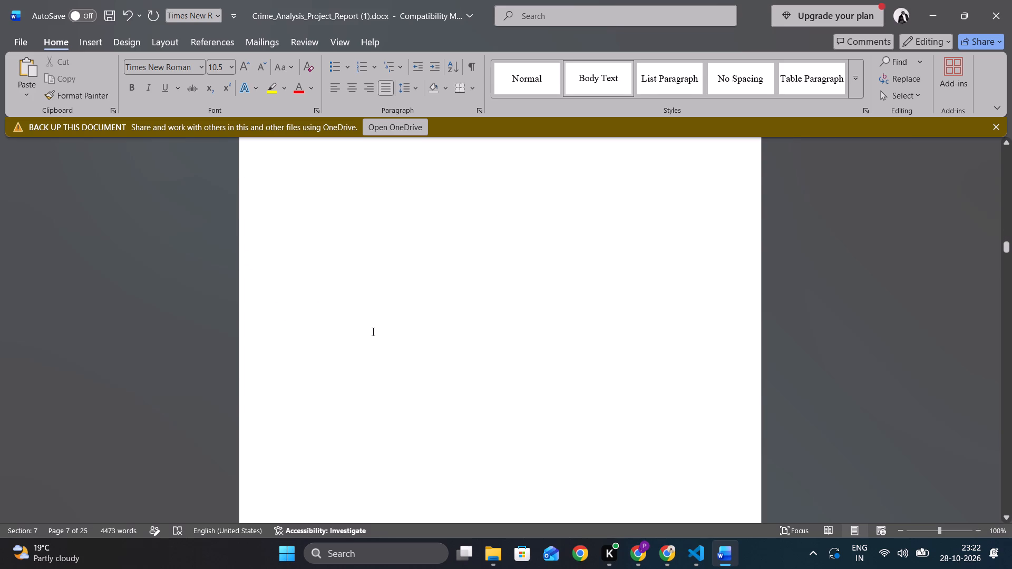
scroll(372, 331, "down", 7)
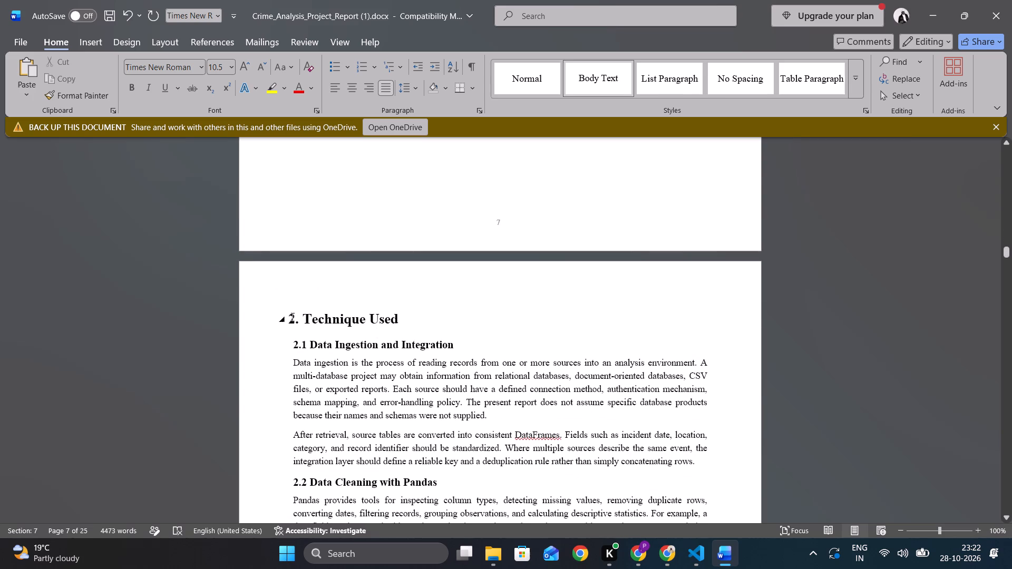
left_click(291, 318)
left_click(291, 318)
left_click(340, 224)
left_click(332, 197)
key("BackSpace")
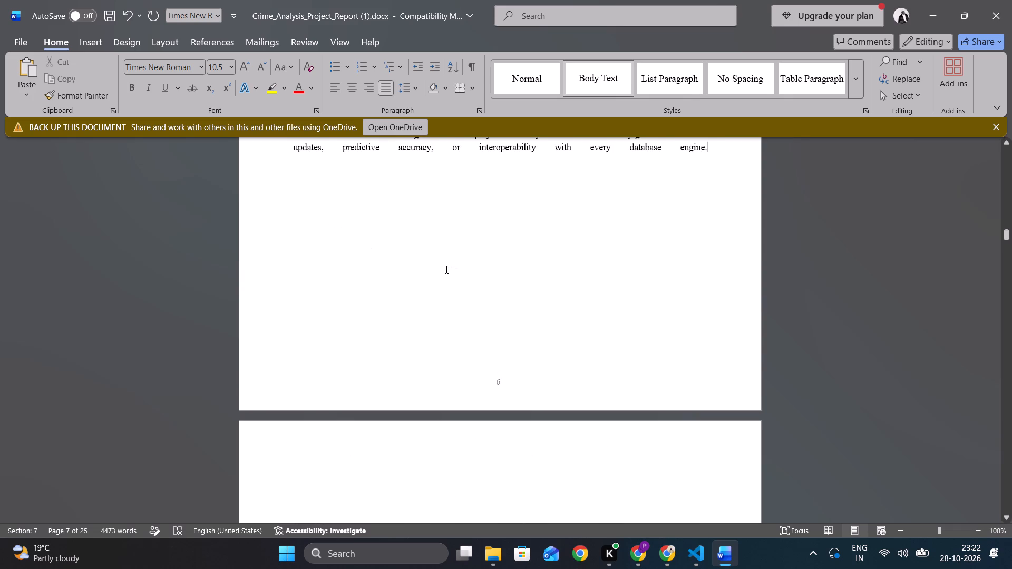
key("Delete")
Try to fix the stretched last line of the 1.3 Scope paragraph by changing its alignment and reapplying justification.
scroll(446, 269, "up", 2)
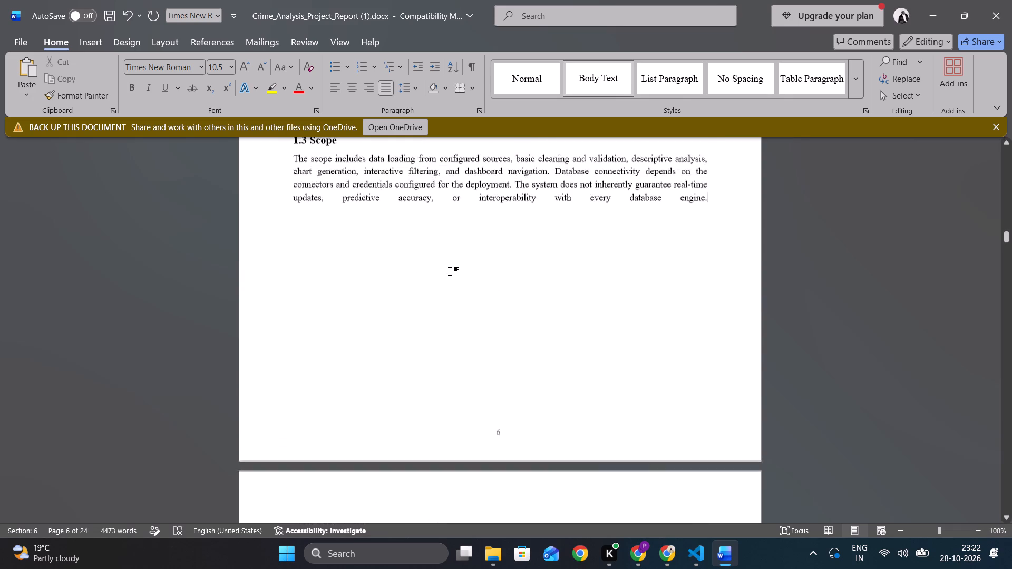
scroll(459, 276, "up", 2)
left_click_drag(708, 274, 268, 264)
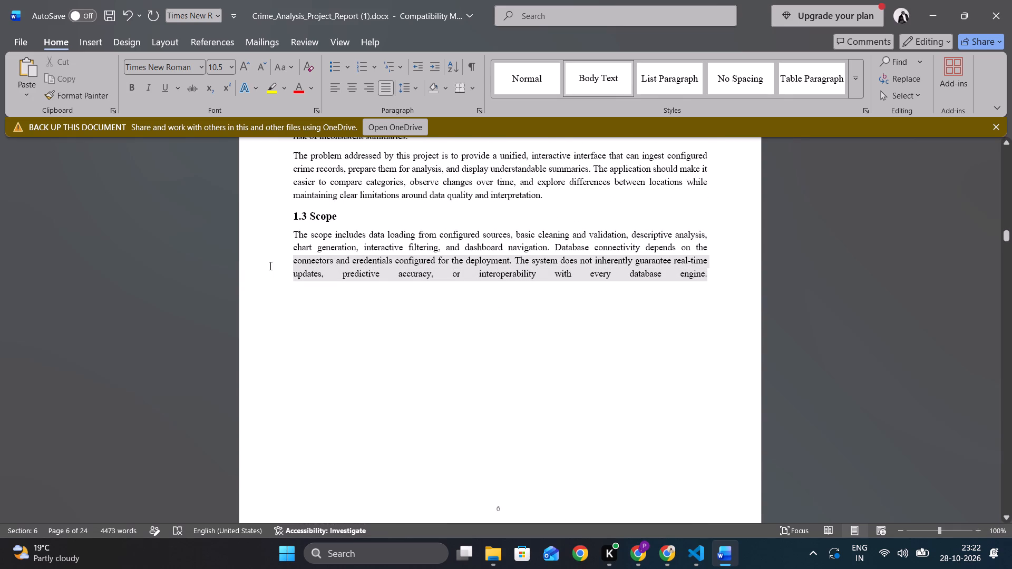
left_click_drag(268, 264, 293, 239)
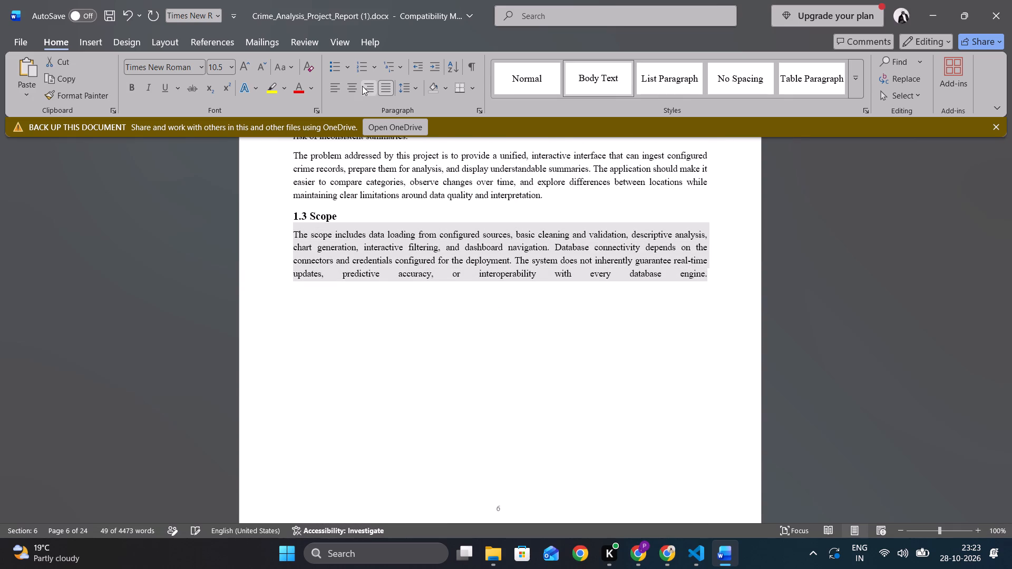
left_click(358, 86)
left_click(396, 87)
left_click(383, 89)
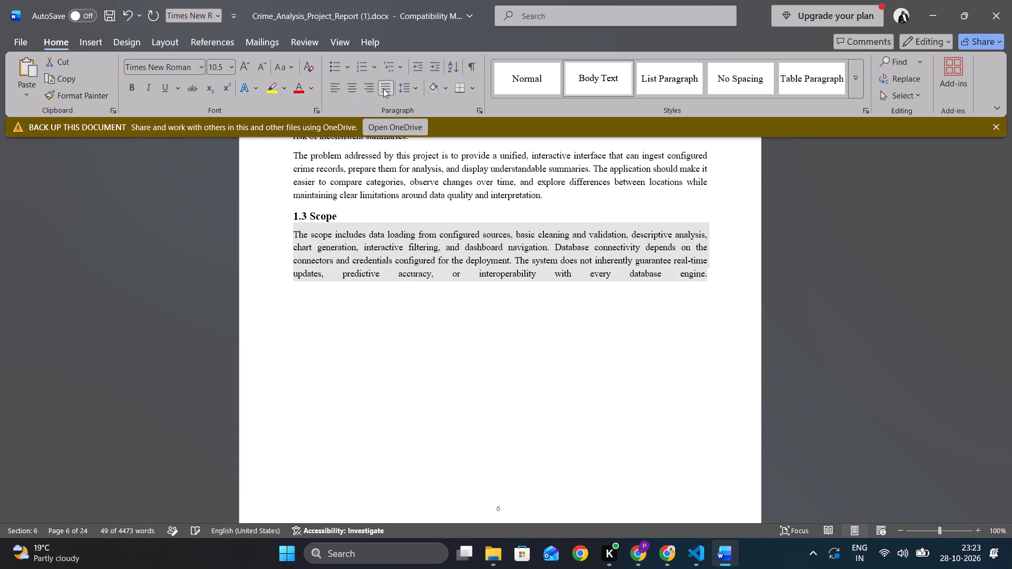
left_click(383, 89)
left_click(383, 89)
End the 1.3 Scope paragraph with a paragraph break after "database engine." to give its last line normal word spacing.
left_click(665, 293)
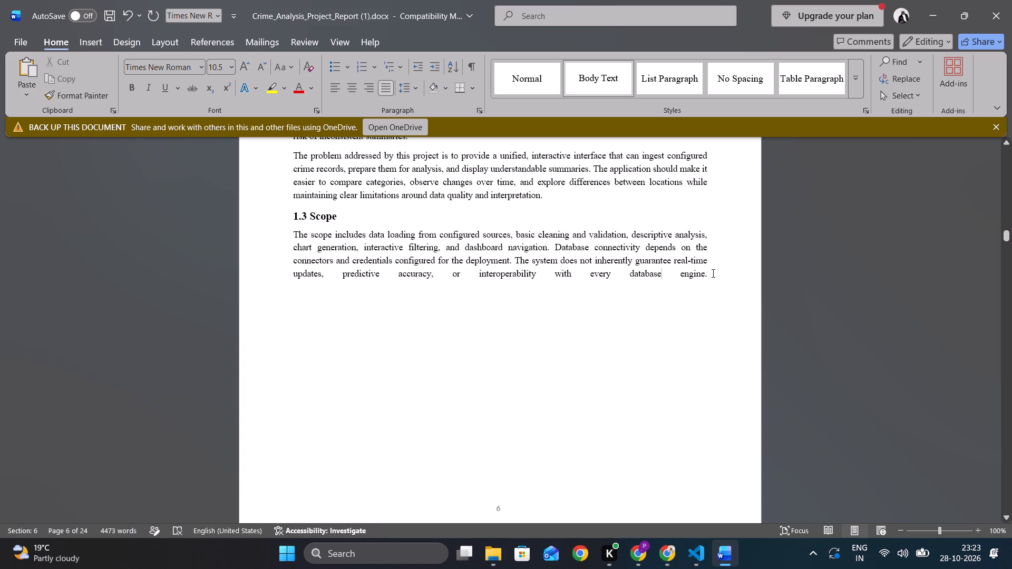
left_click(705, 273)
left_click(711, 273)
key("space")
key("Return")
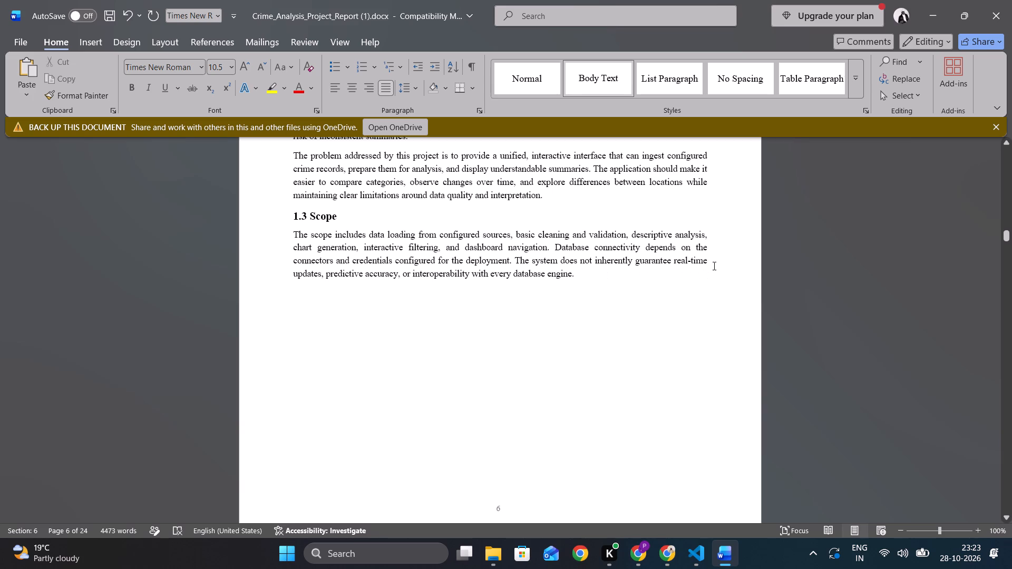
Check the start of the Technique Used section, then go back through the front pages to examine the Table of Contents entries.
scroll(656, 303, "down", 4)
scroll(619, 378, "down", 5)
scroll(408, 349, "down", 1)
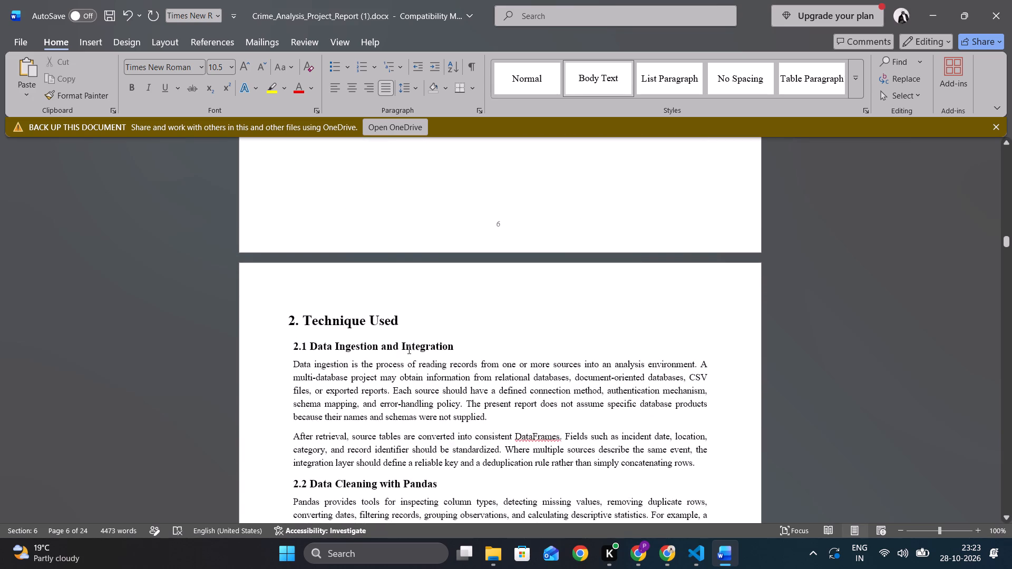
scroll(403, 355, "up", 20)
scroll(403, 355, "up", 20)
scroll(403, 355, "up", 10)
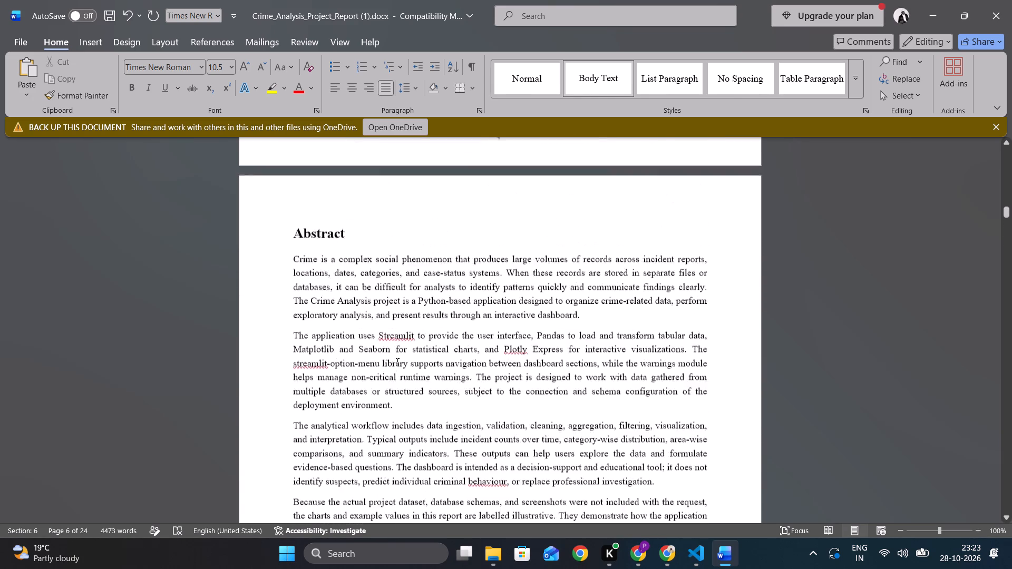
scroll(396, 362, "up", 19)
scroll(396, 362, "up", 20)
scroll(396, 362, "up", 5)
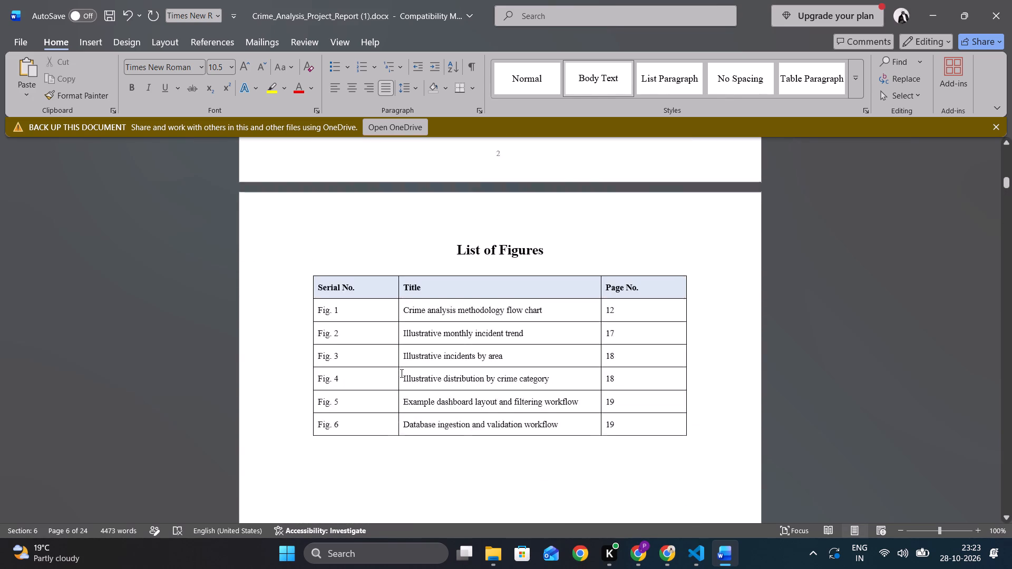
scroll(401, 373, "up", 20)
scroll(401, 373, "up", 3)
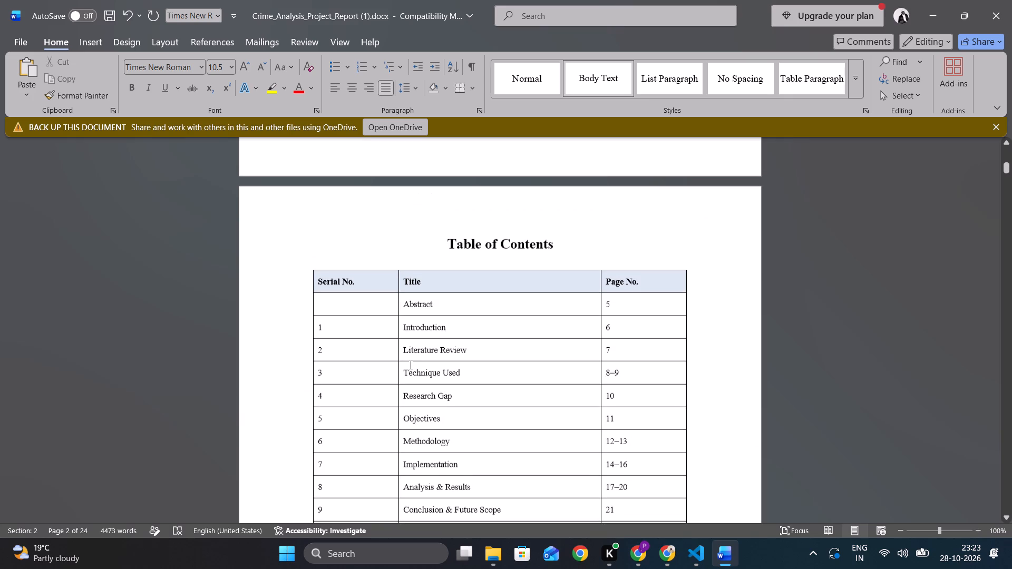
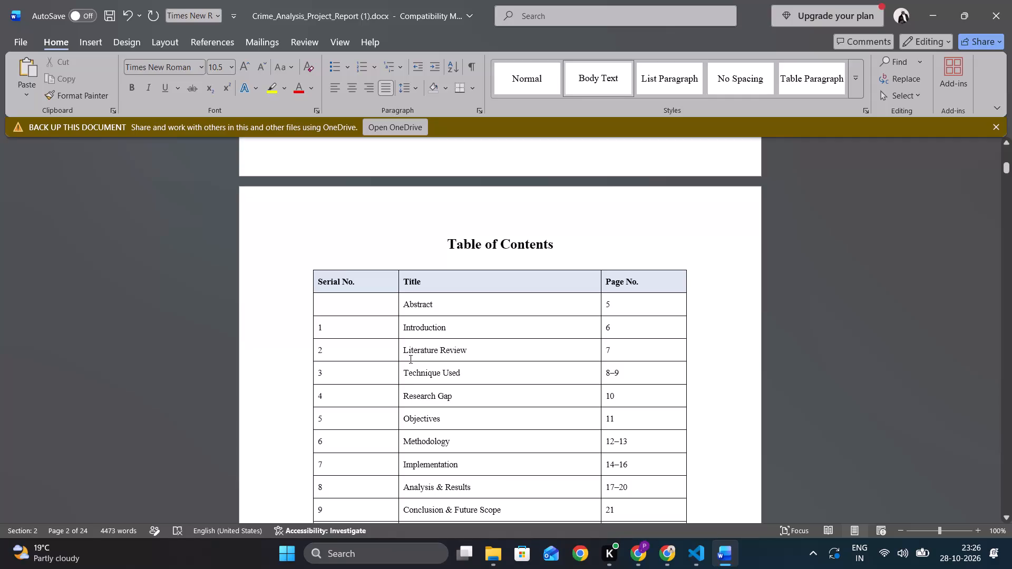
Delete the Literature Review row from the Table of Contents.
left_click(310, 347)
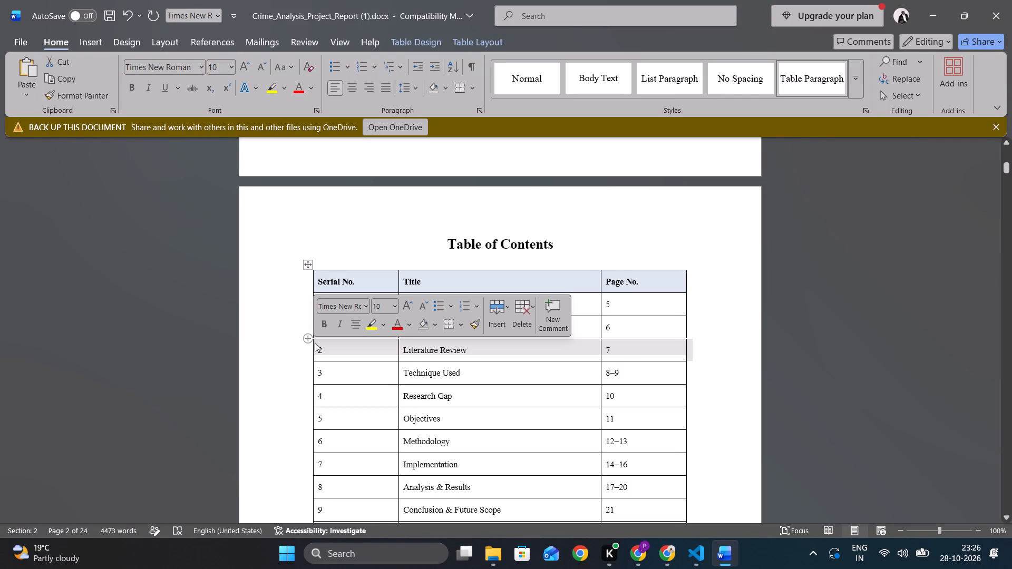
right_click(306, 335)
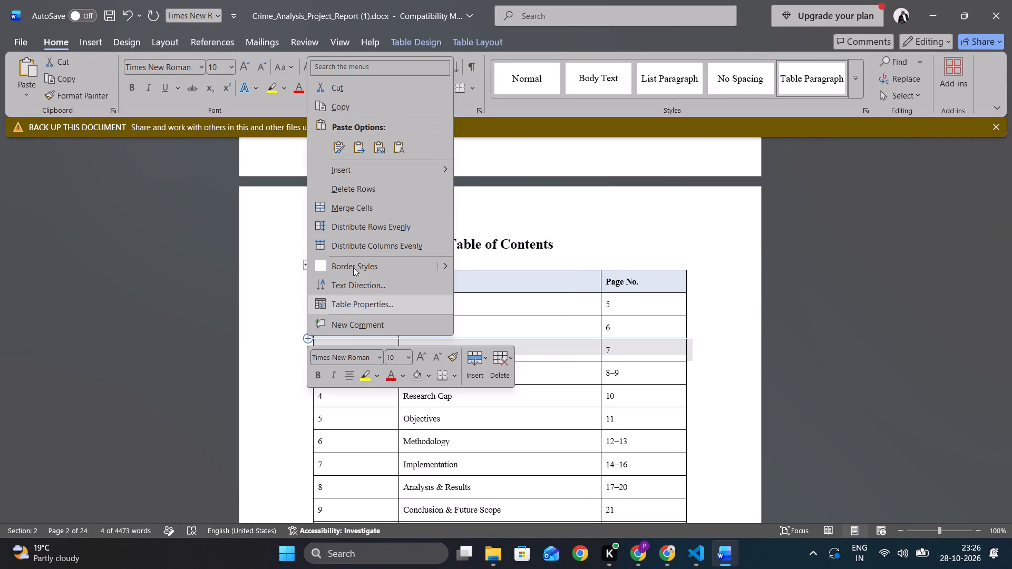
left_click(372, 191)
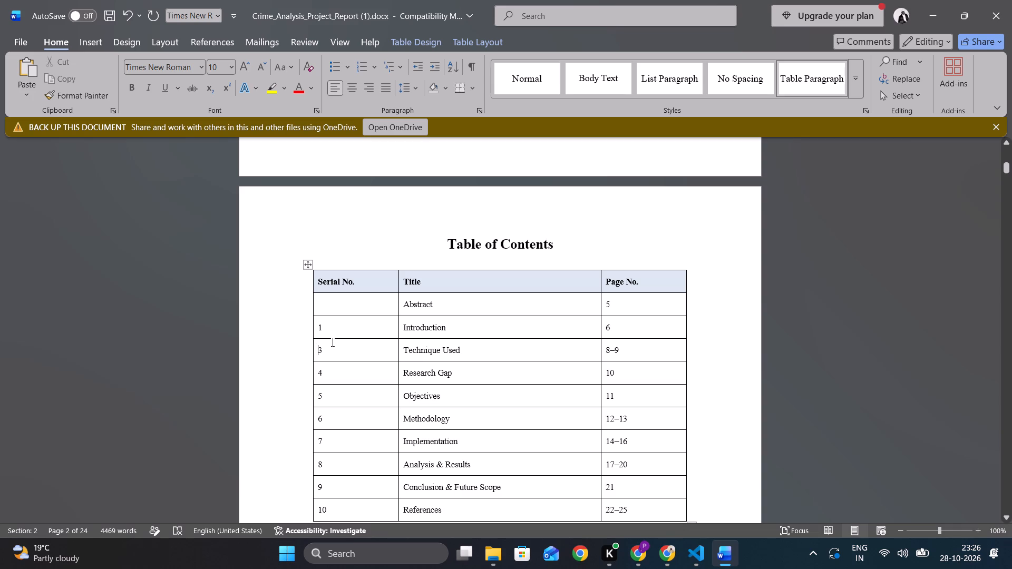
Renumber the Technique Used, Research Gap, Objectives and Methodology entries in the Table of Contents as 2, 3, 4 and 5.
left_click(330, 354)
key("BackSpace")
key("2")
key("Down")
key("BackSpace")
key("3")
key("Down")
key("BackSpace")
key("4")
key("Down")
key("BackSpace")
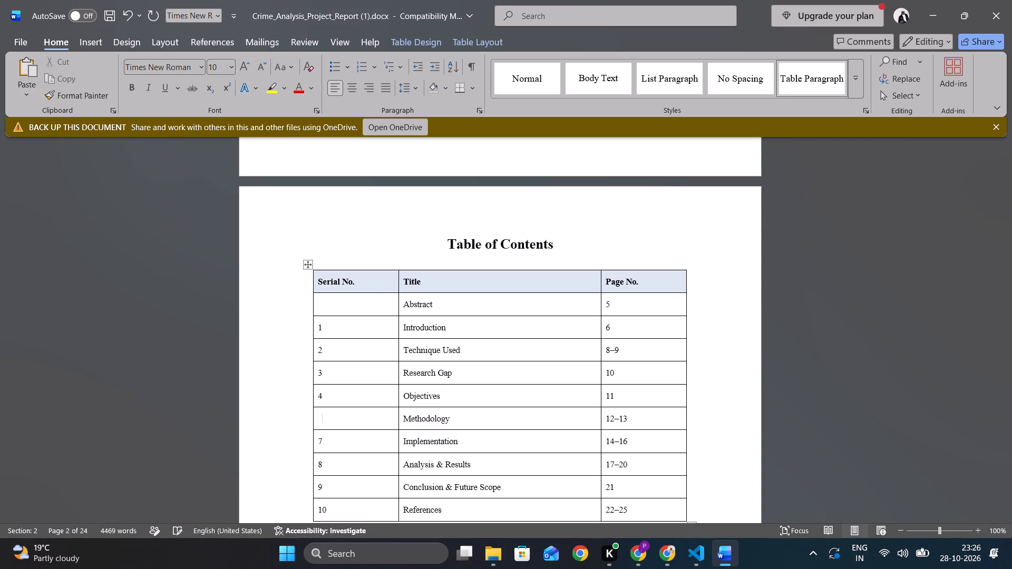
key("5")
Renumber the Implementation, Analysis & Results, Conclusion & Future Scope and References entries in the Table of Contents as 6, 7, 8 and 9.
key("Down")
key("BackSpace")
key("6")
key("Down")
key("BackSpace")
key("7")
key("Down")
key("BackSpace")
key("backslash")
key("BackSpace")
key("8")
key("Down")
key("Right")
key("BackSpace")
key("BackSpace")
key("9")
Review the front pages from the Table of Contents through the List of Figures, List of Abbreviations and Abstract.
scroll(448, 333, "down", 1)
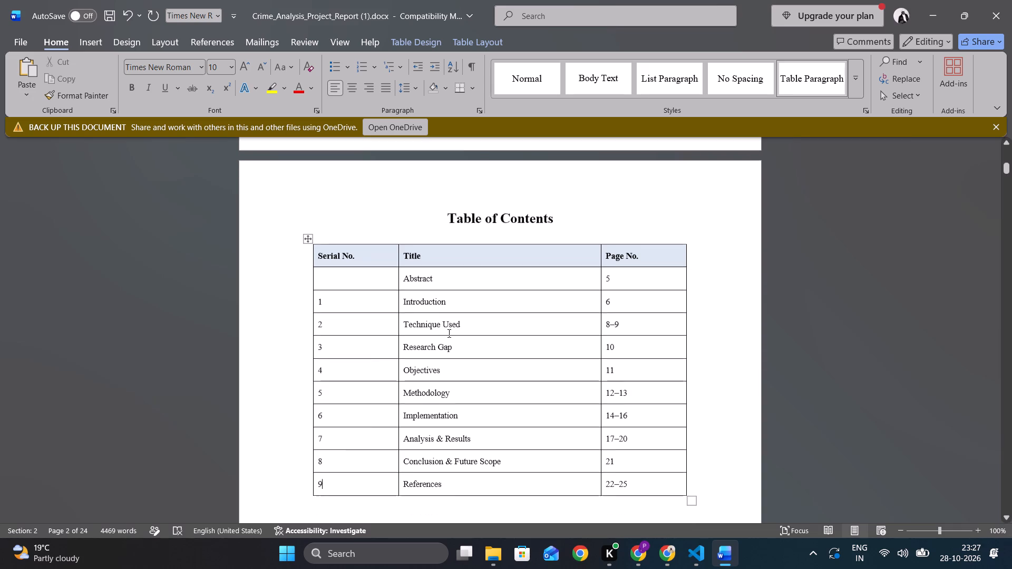
scroll(432, 339, "down", 4)
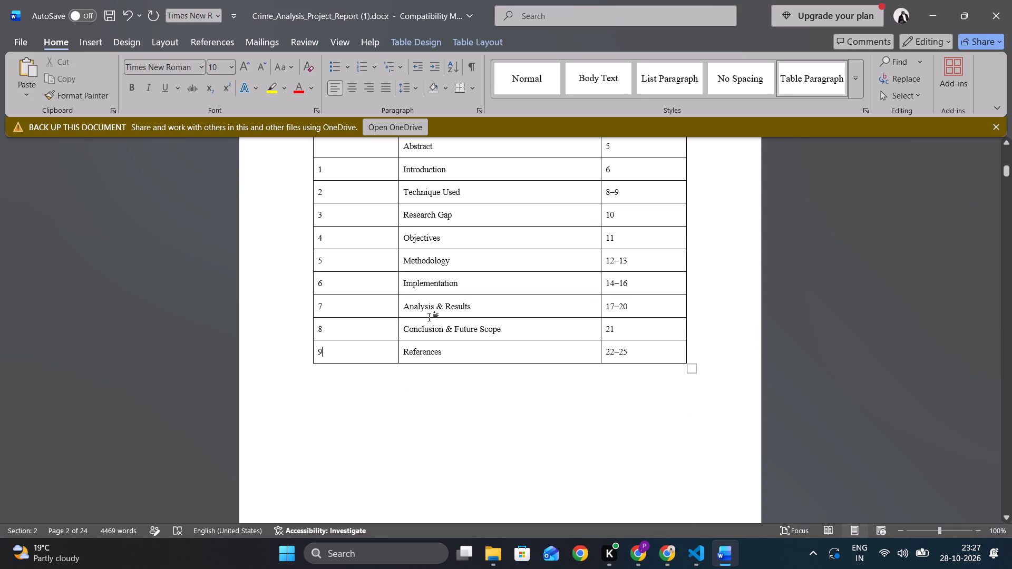
scroll(429, 317, "down", 3)
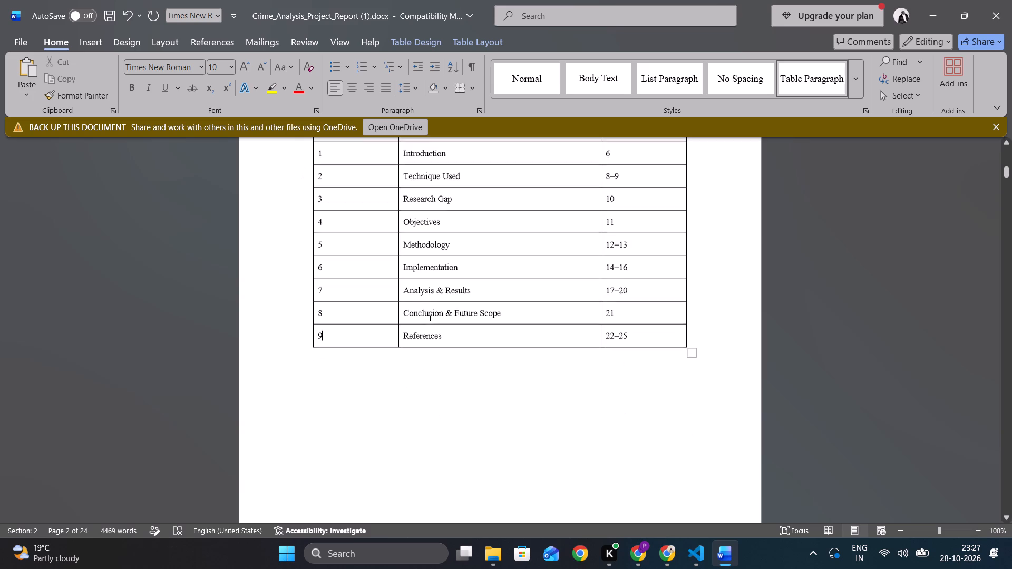
scroll(430, 318, "up", 6)
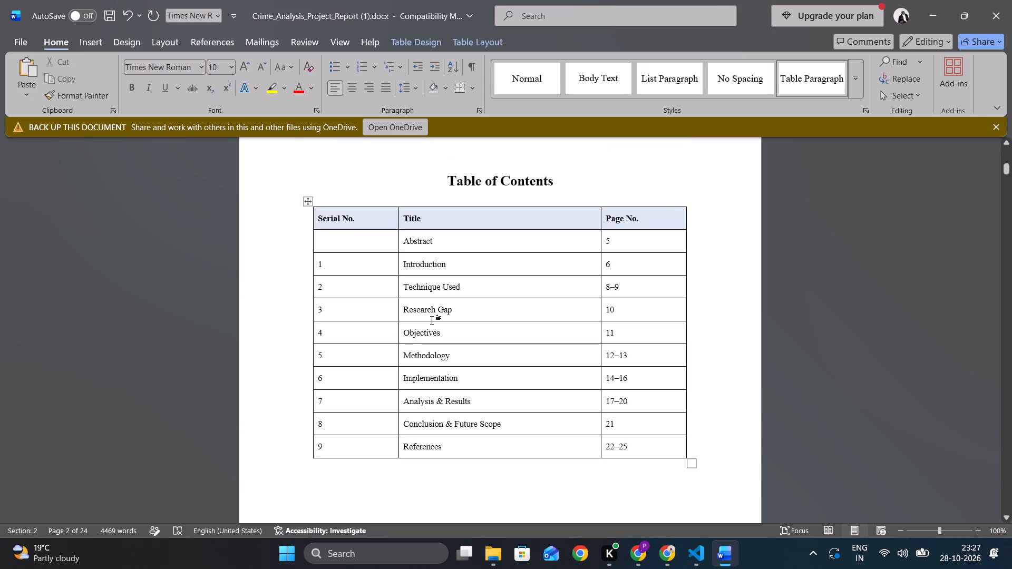
scroll(433, 324, "down", 5)
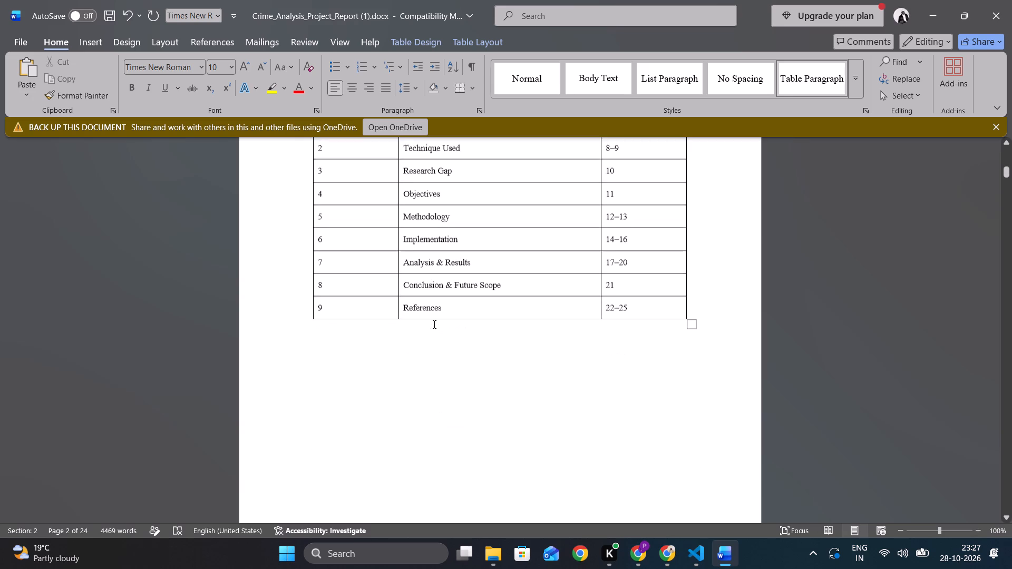
scroll(433, 324, "down", 15)
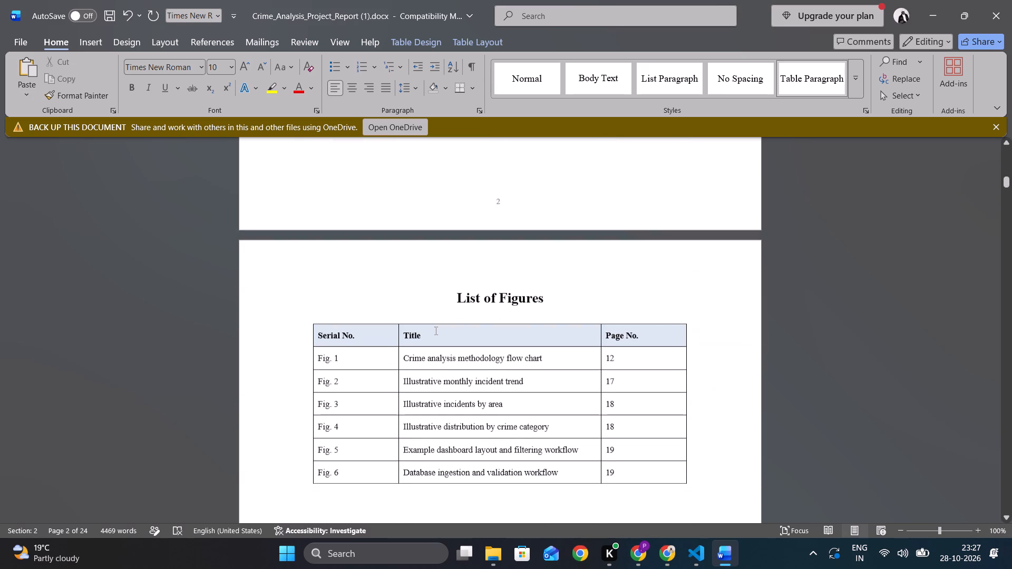
scroll(435, 330, "down", 2)
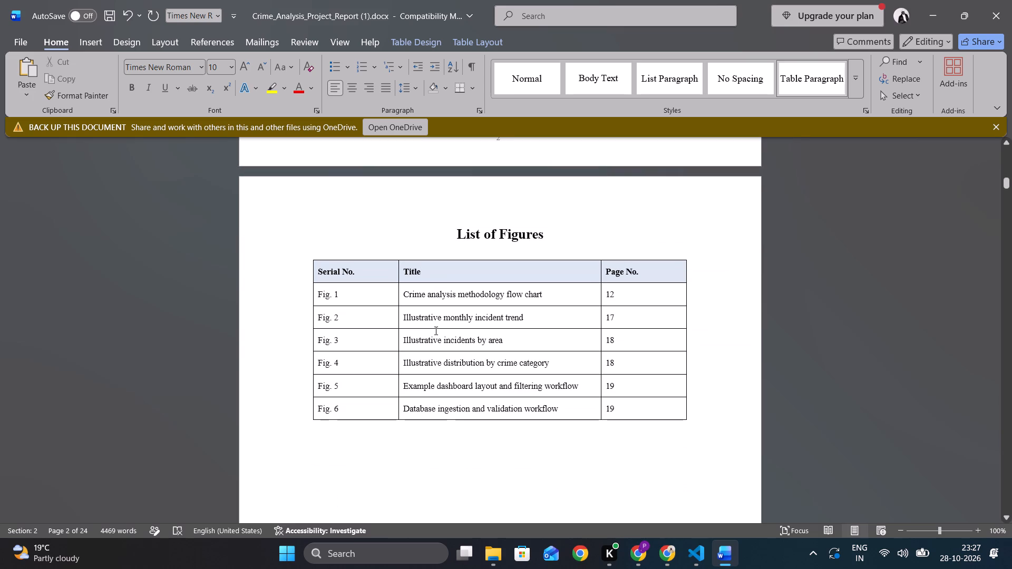
scroll(435, 330, "down", 13)
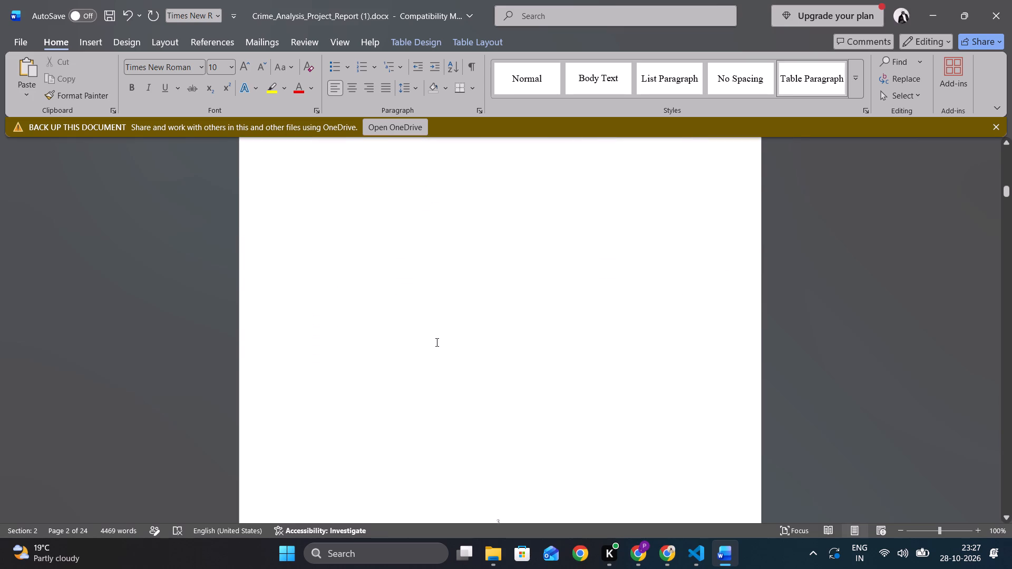
scroll(436, 367, "down", 17)
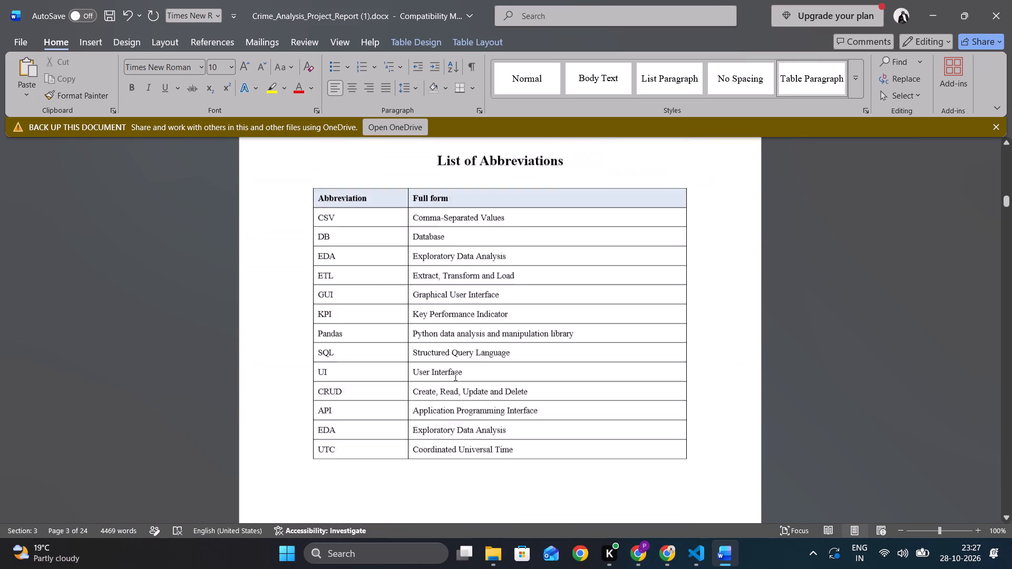
scroll(454, 376, "down", 10)
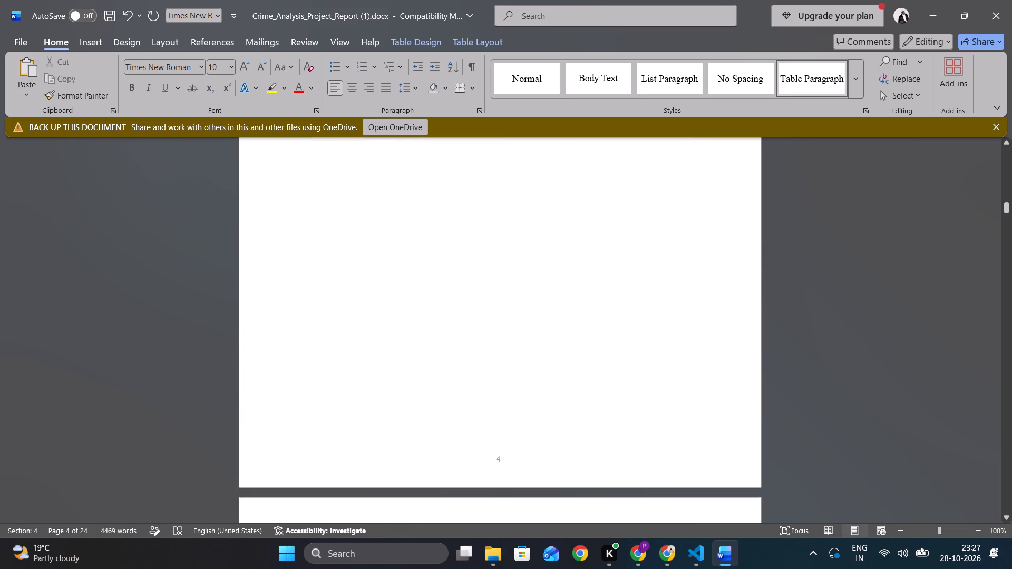
scroll(454, 376, "down", 16)
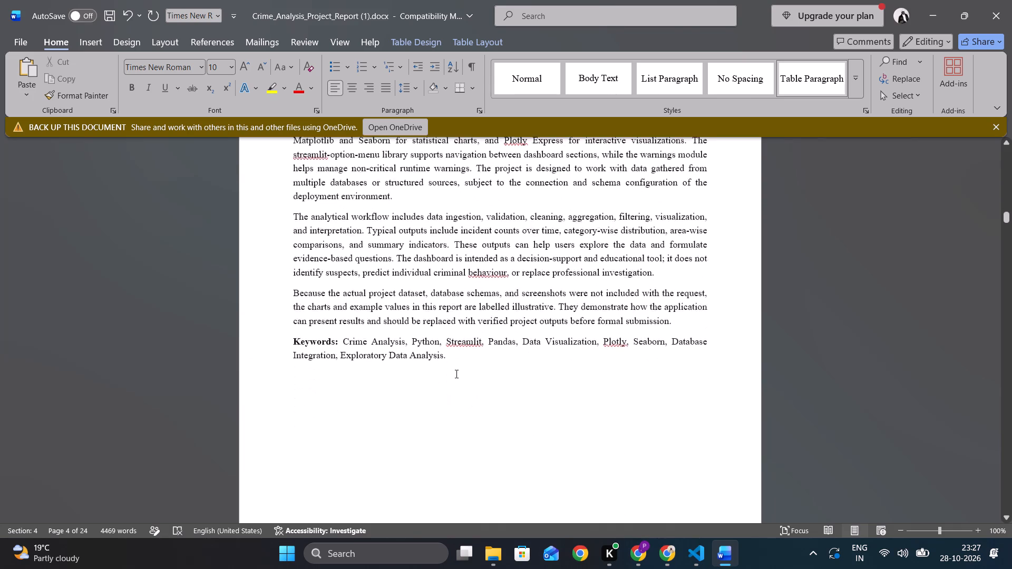
scroll(455, 374, "down", 5)
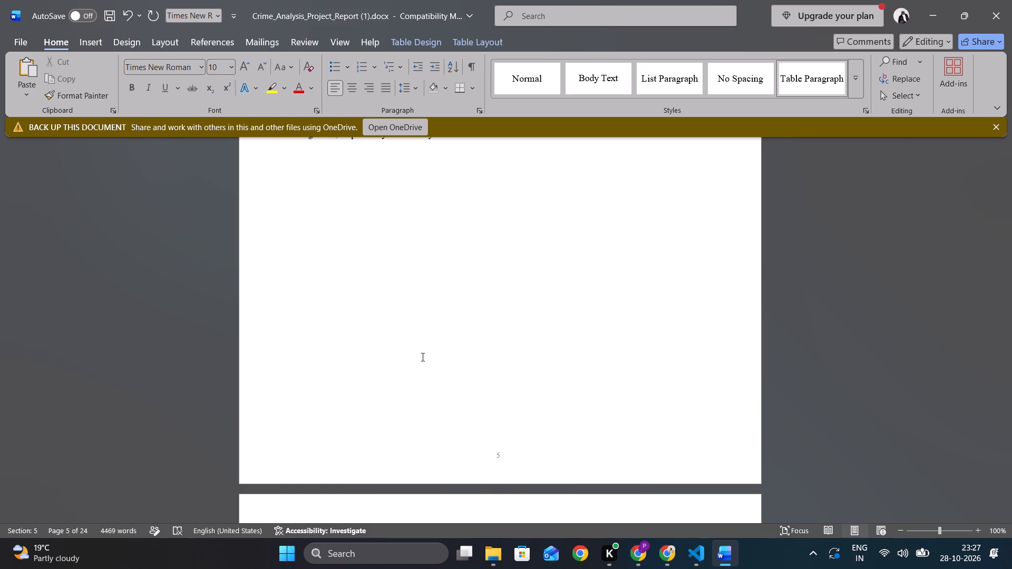
Examine the Introduction, Technique Used and Research Gap sections for their headings, layout and page numbers.
scroll(422, 357, "down", 8)
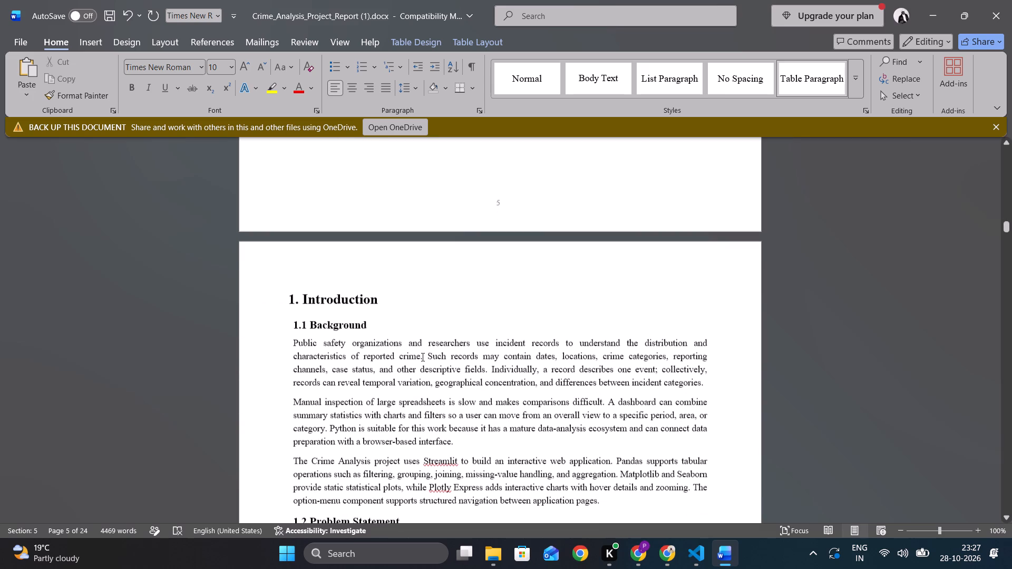
scroll(422, 357, "down", 19)
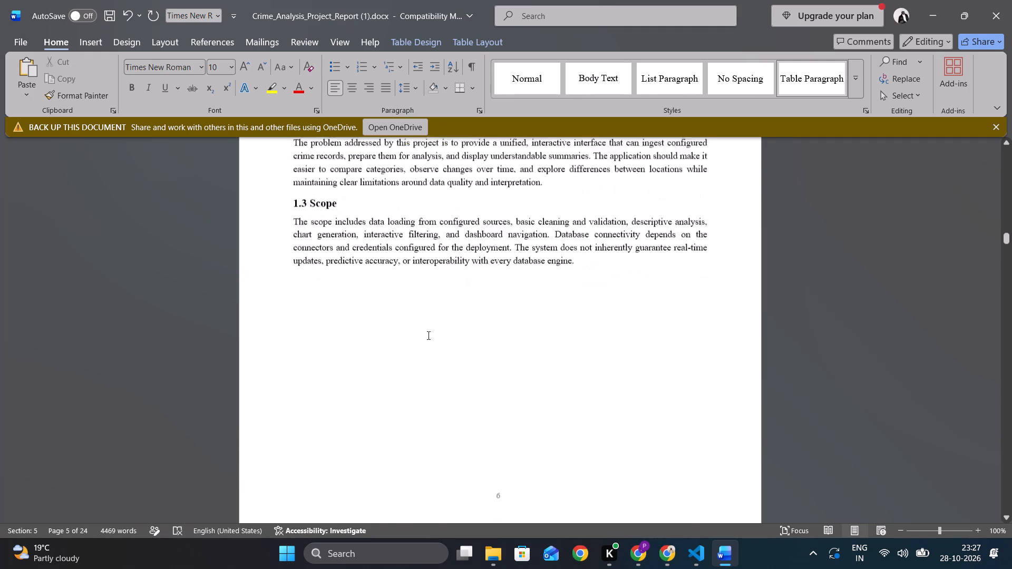
scroll(433, 332, "down", 9)
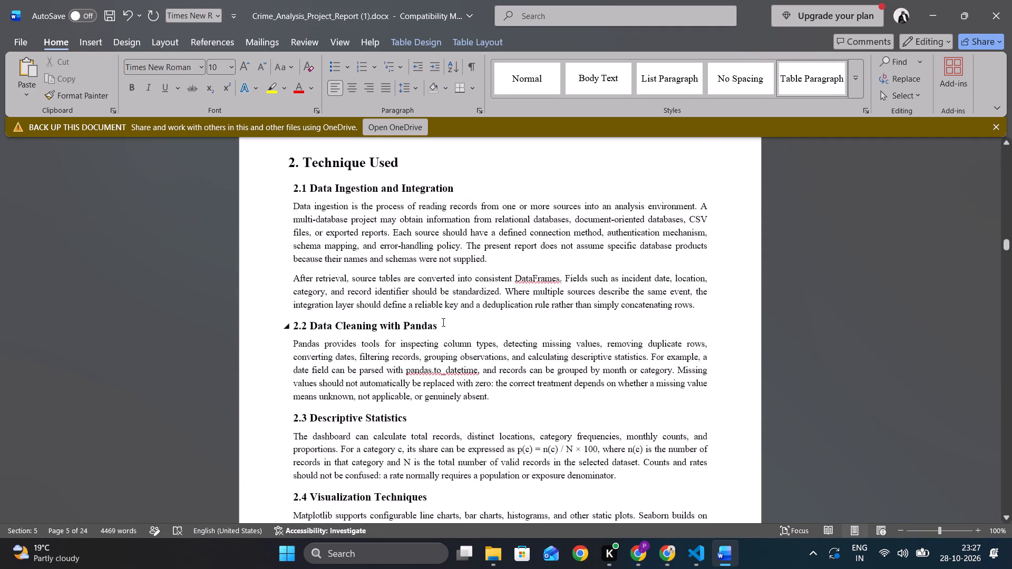
scroll(442, 322, "down", 16)
scroll(442, 320, "down", 9)
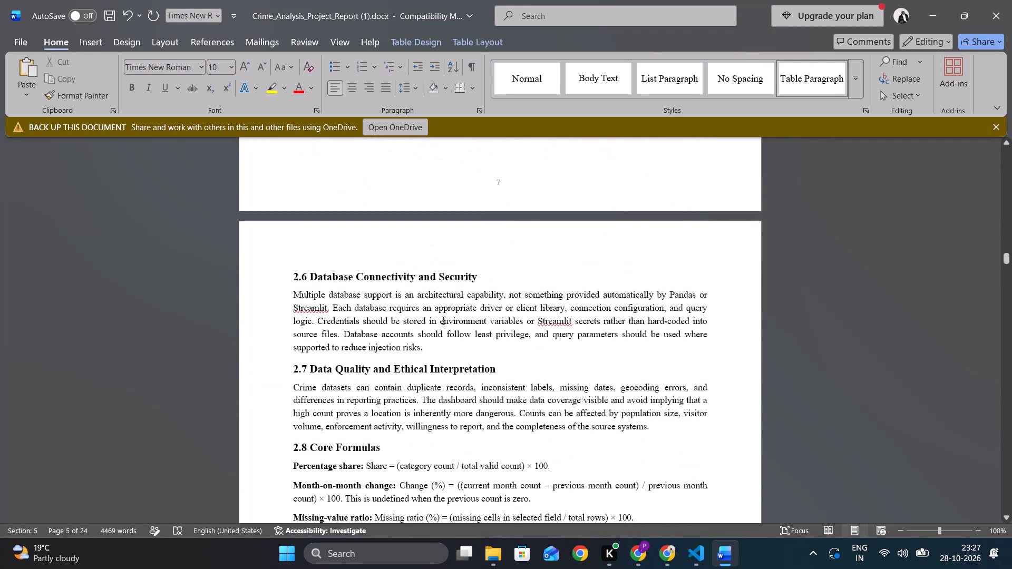
scroll(442, 320, "down", 15)
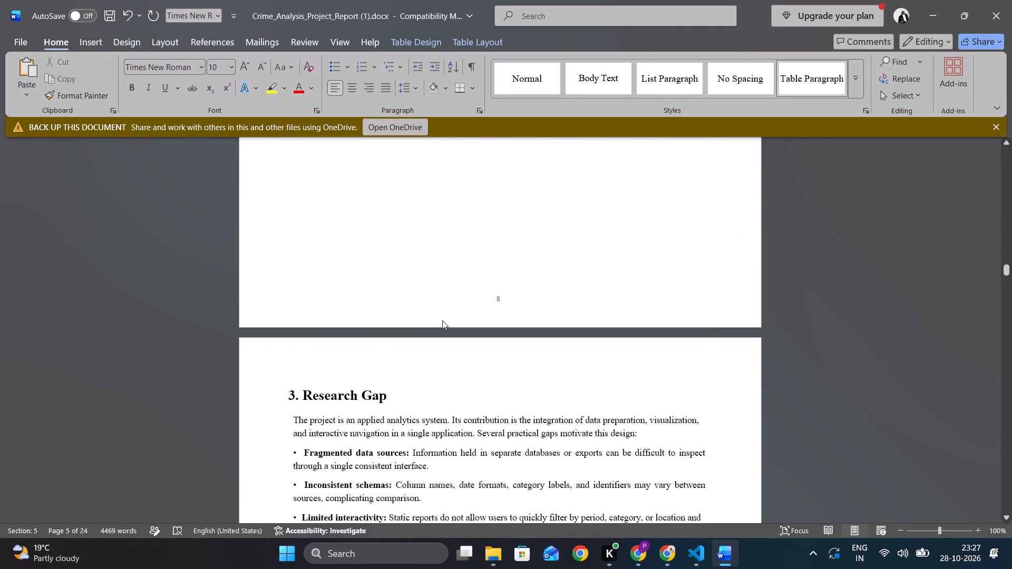
scroll(442, 320, "down", 11)
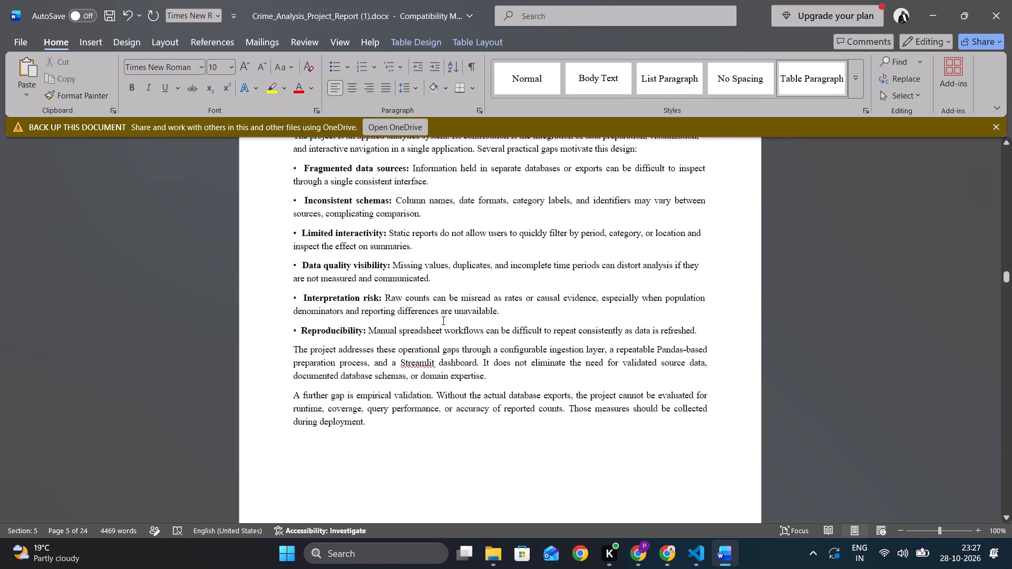
scroll(440, 321, "down", 3)
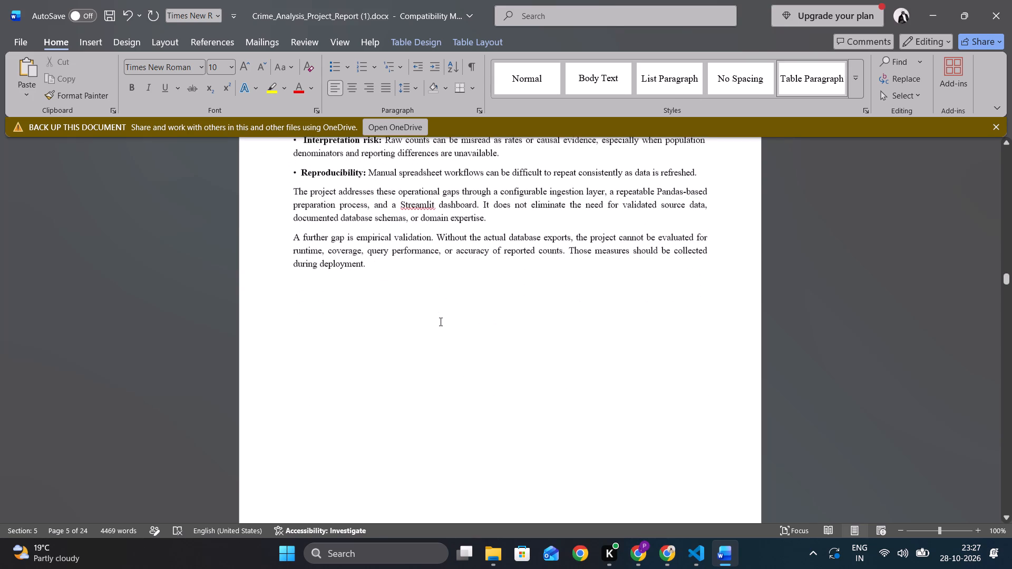
Examine the Objectives and Methodology sections for their layout and page numbers.
scroll(440, 321, "down", 20)
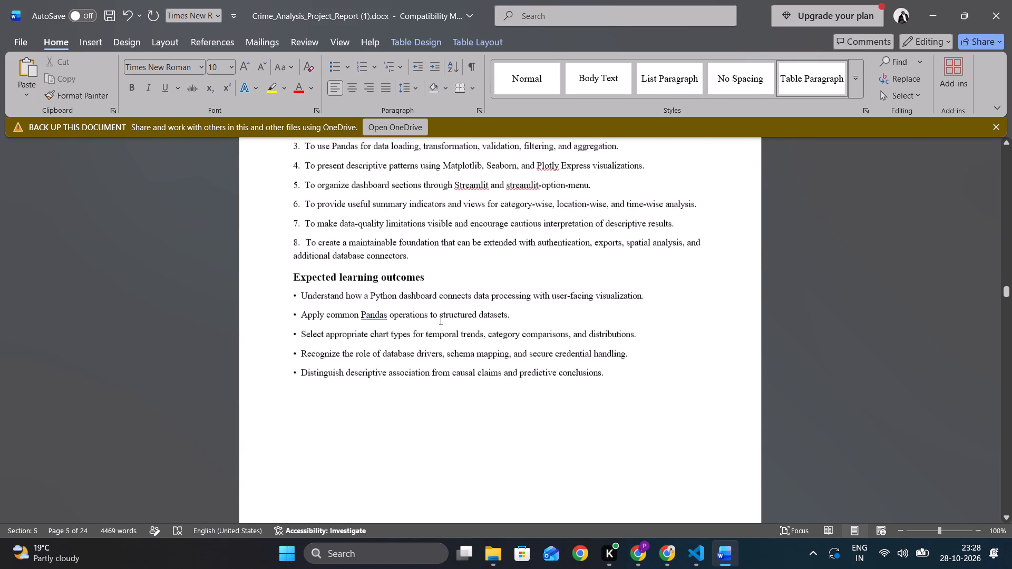
scroll(440, 320, "down", 17)
scroll(440, 320, "down", 6)
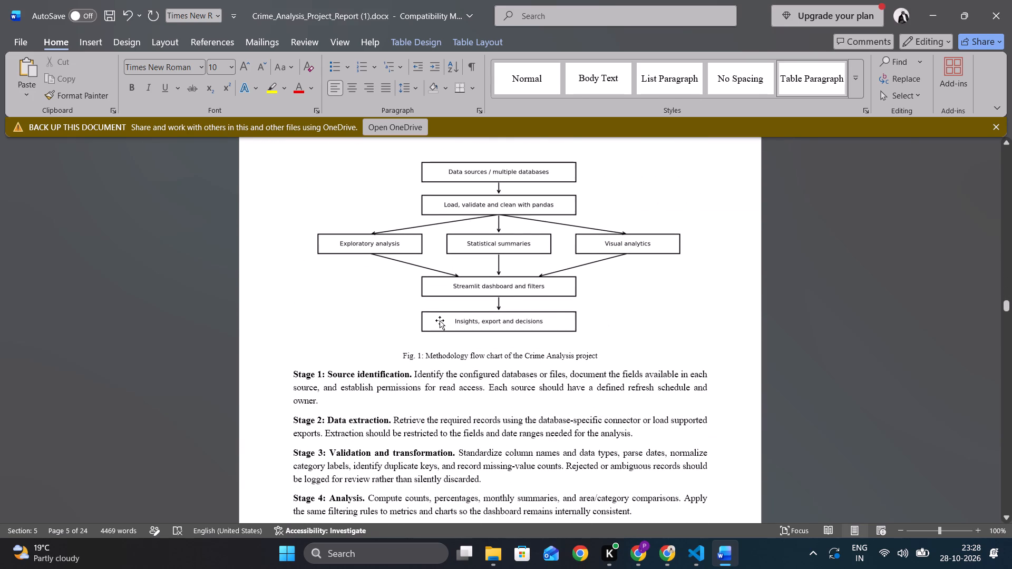
scroll(440, 320, "down", 11)
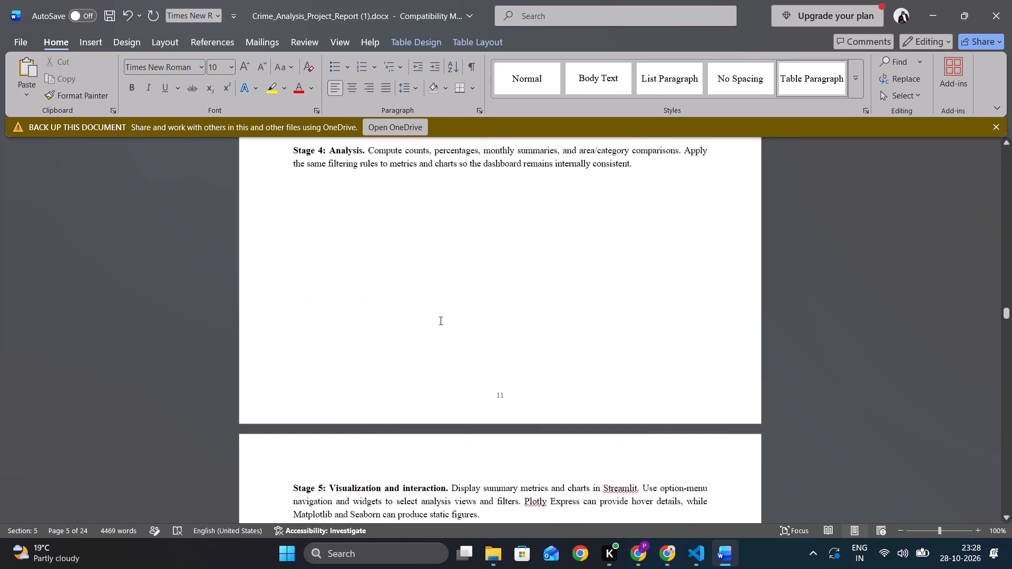
scroll(440, 320, "down", 7)
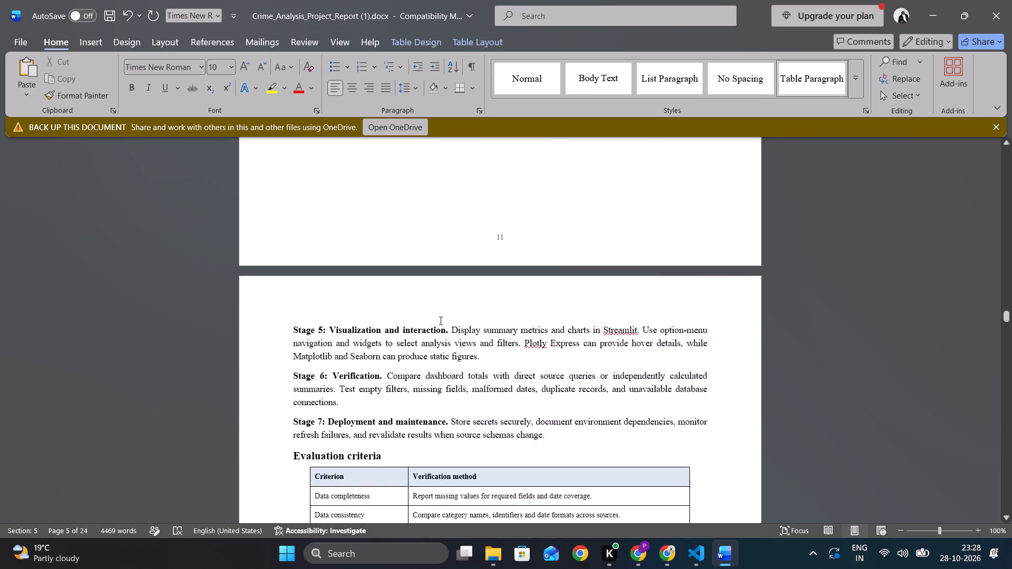
scroll(440, 320, "down", 15)
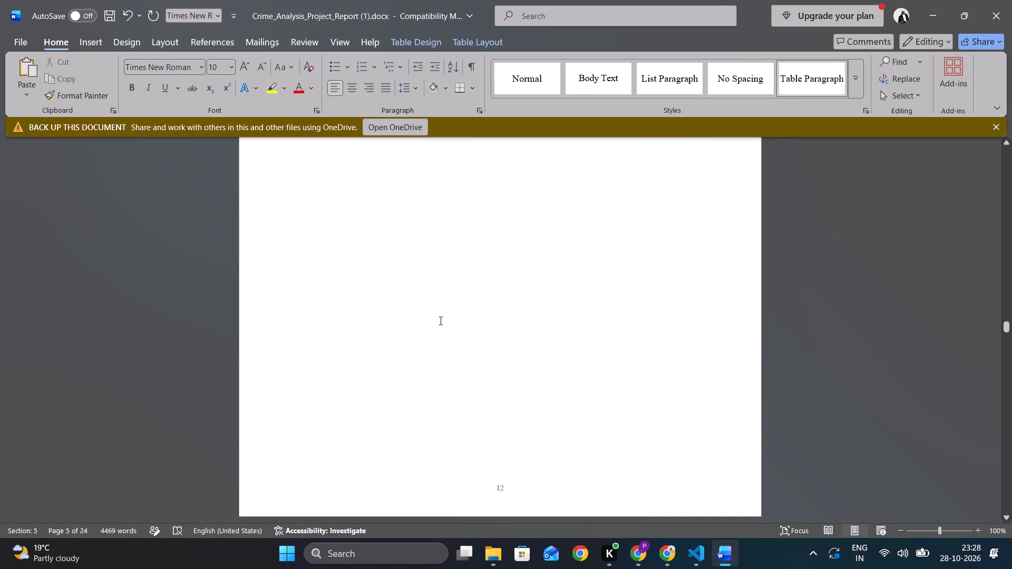
Examine the Implementation section from 6.1 through 6.5 for its layout and page numbers.
scroll(440, 320, "down", 13)
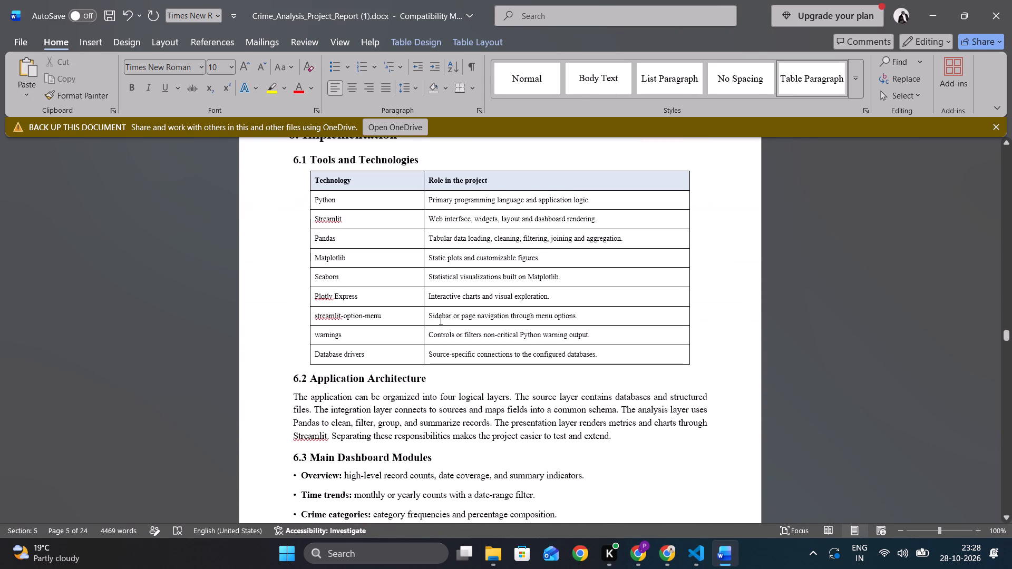
scroll(440, 320, "down", 4)
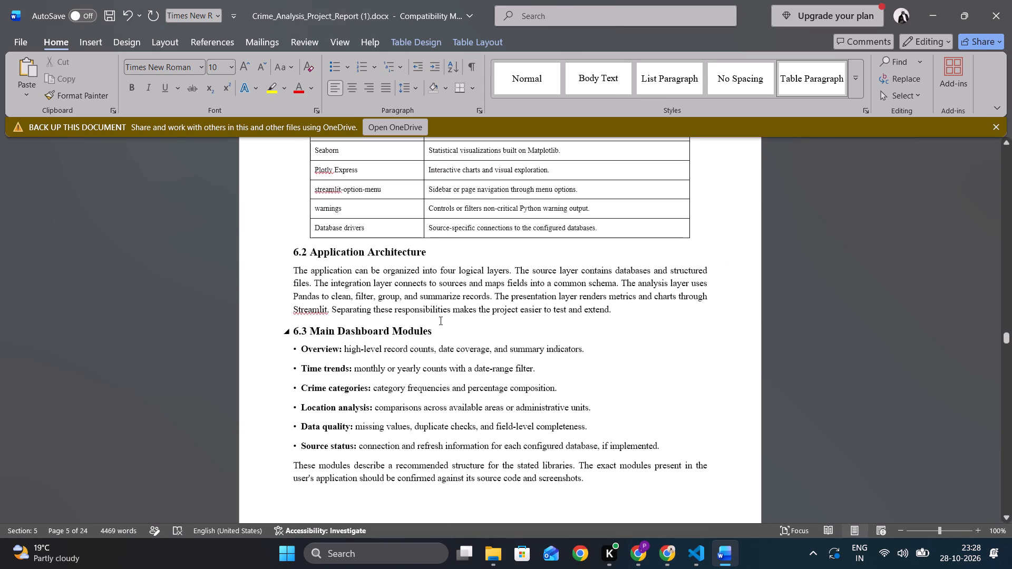
scroll(440, 320, "down", 6)
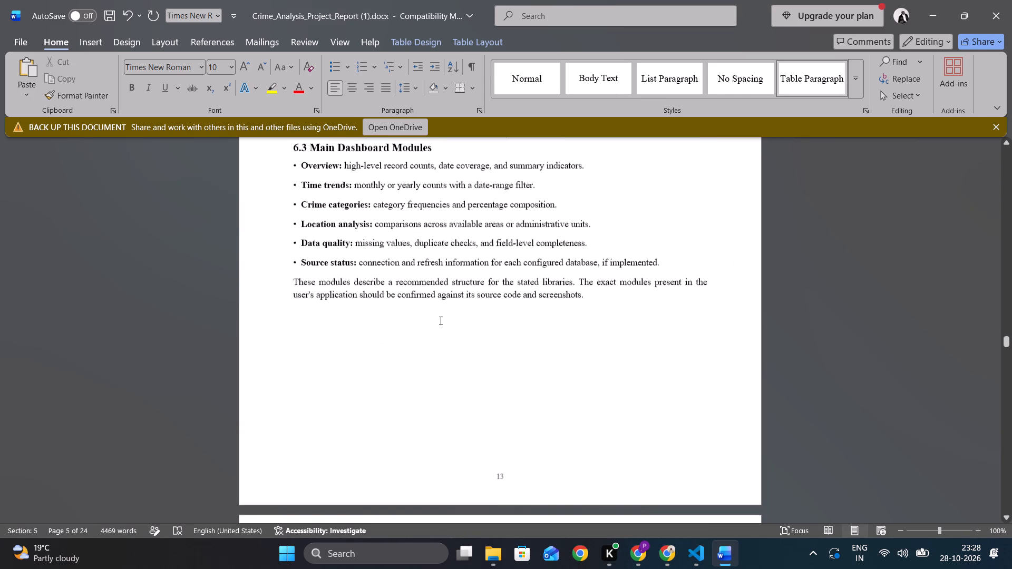
scroll(440, 320, "down", 12)
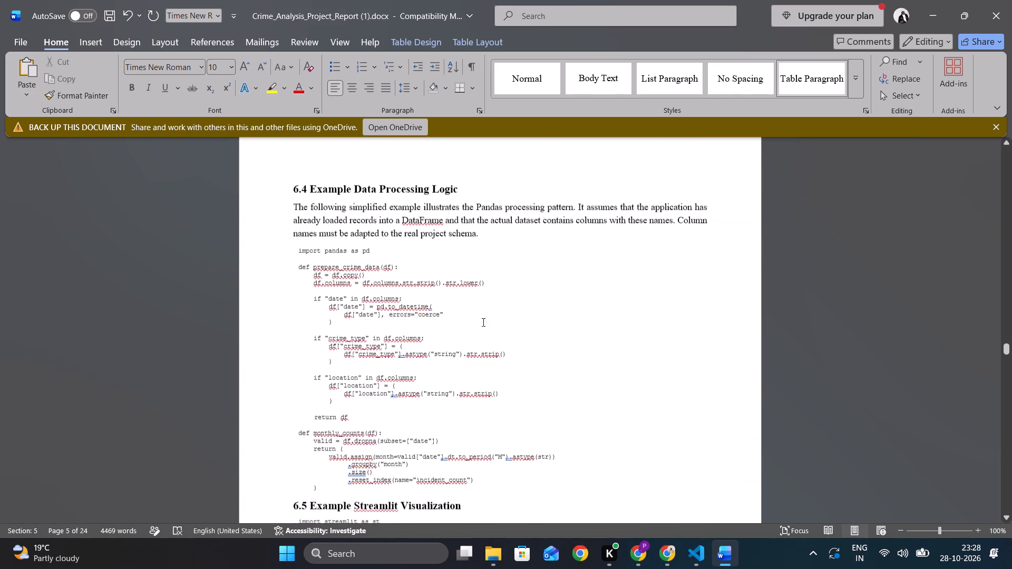
scroll(529, 333, "down", 11)
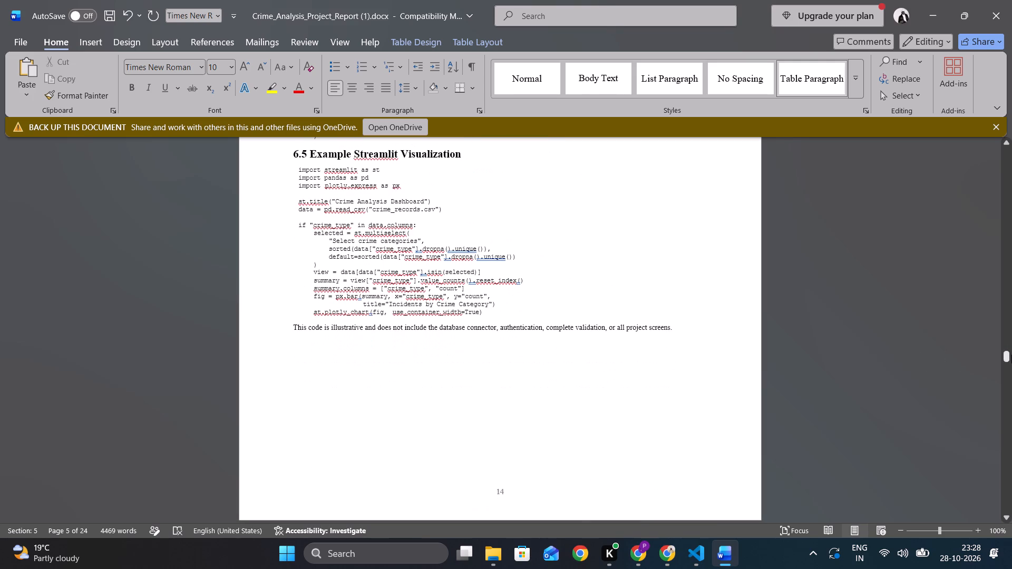
In the Table of Contents, set the page numbers to 7-8 for Technique Used and 9 for Research Gap.
left_click_drag(1004, 353, 991, 204)
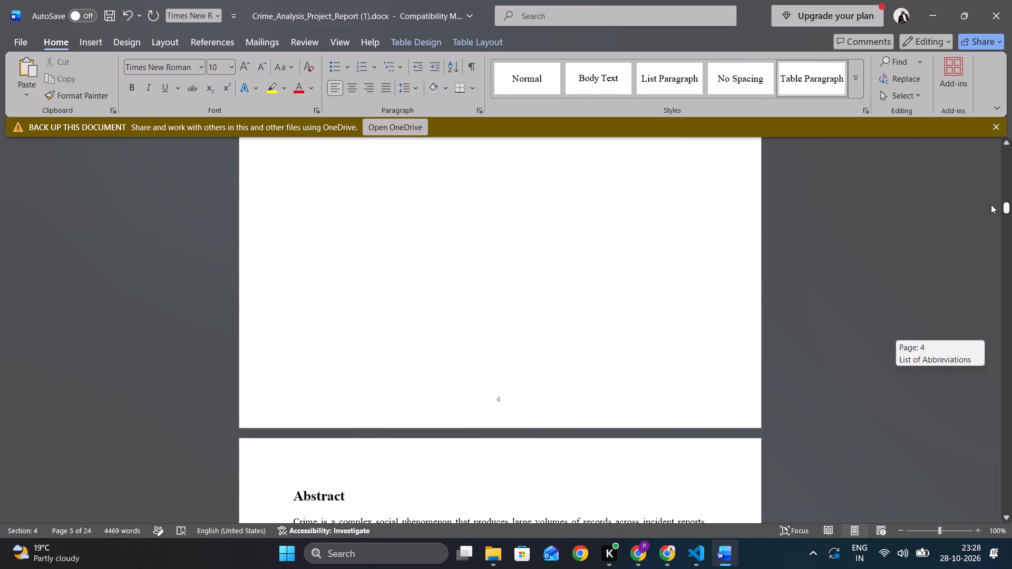
left_click_drag(991, 204, 991, 175)
scroll(751, 327, "up", 3)
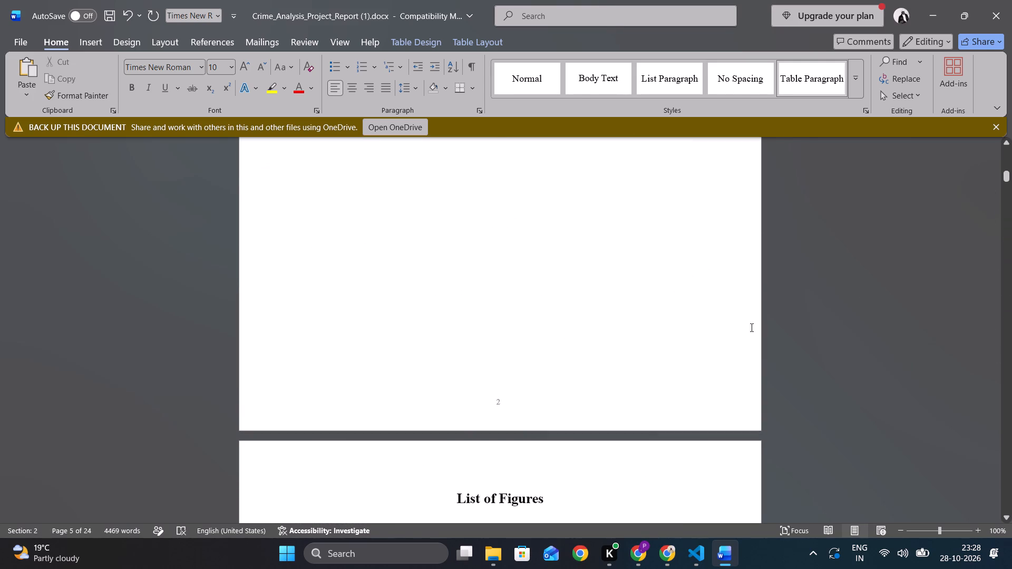
scroll(751, 327, "up", 3)
scroll(617, 330, "up", 5)
scroll(554, 345, "up", 4)
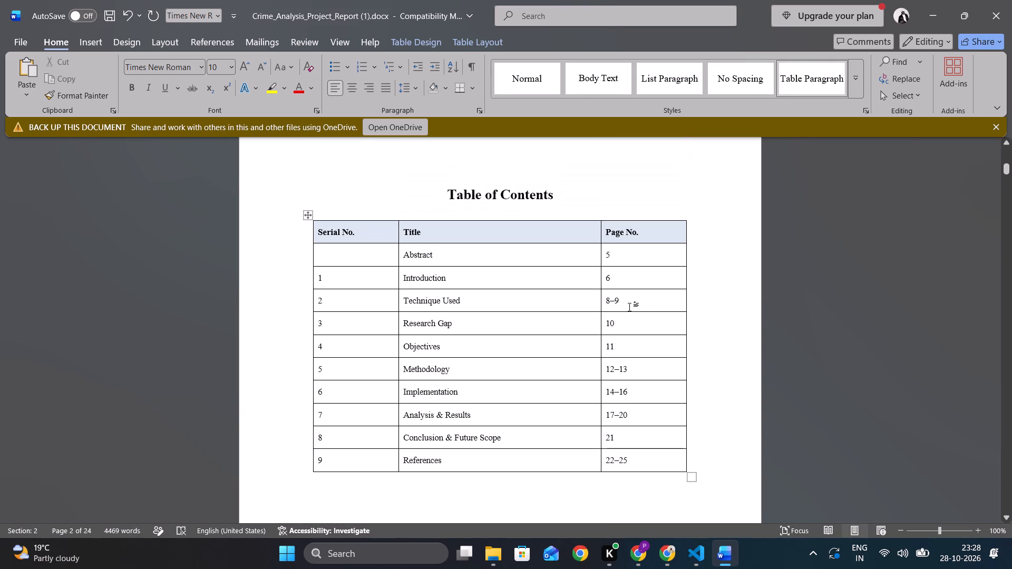
left_click(621, 298)
key("BackSpace")
key("BackSpace")
key("BackSpace")
type("7-8")
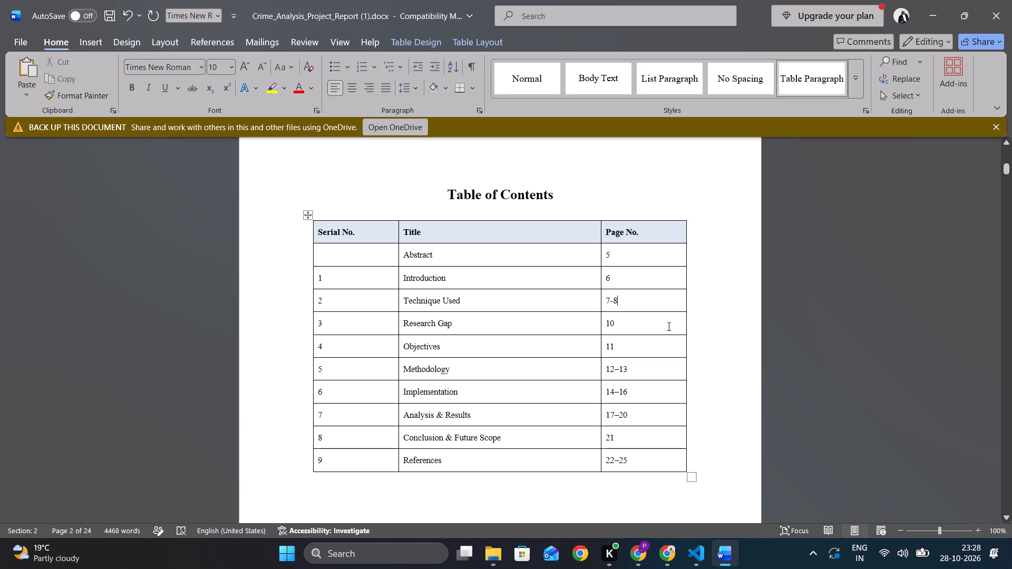
left_click(625, 325)
key("BackSpace")
key("BackSpace")
key("9")
In the Table of Contents, set the page numbers to 10 for Objectives and 11–12 for Methodology.
key("Down")
key("Right")
key("BackSpace")
key("0")
key("Down")
key("BackSpace")
key("1")
key("Right")
key("Right")
key("Right")
key("BackSpace")
key("2")
Set the Implementation entry's page range in the Table of Contents to 13–15.
key("Down")
key("Left")
key("Left")
key("Left")
key("BackSpace")
key("3")
key("Right")
key("Right")
key("Right")
key("BackSpace")
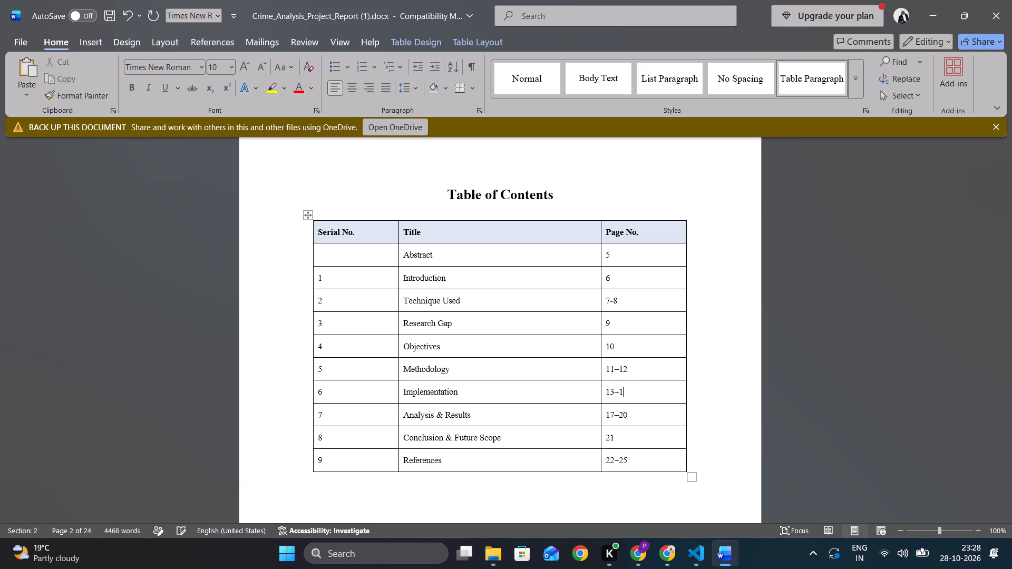
key("5")
Set the Analysis & Results entry's page range in the Table of Contents to 16–19.
key("Down")
key("Left")
key("Left")
key("Left")
key("BackSpace")
key("6")
key("Right")
key("Right")
key("Right")
key("BackSpace")
key("BackSpace")
type("19")
In the Table of Contents, set the page numbers to 20 for Conclusion & Future Scope and 21–24 for References.
key("Down")
key("BackSpace")
key("0")
key("Down")
key("BackSpace")
key("1")
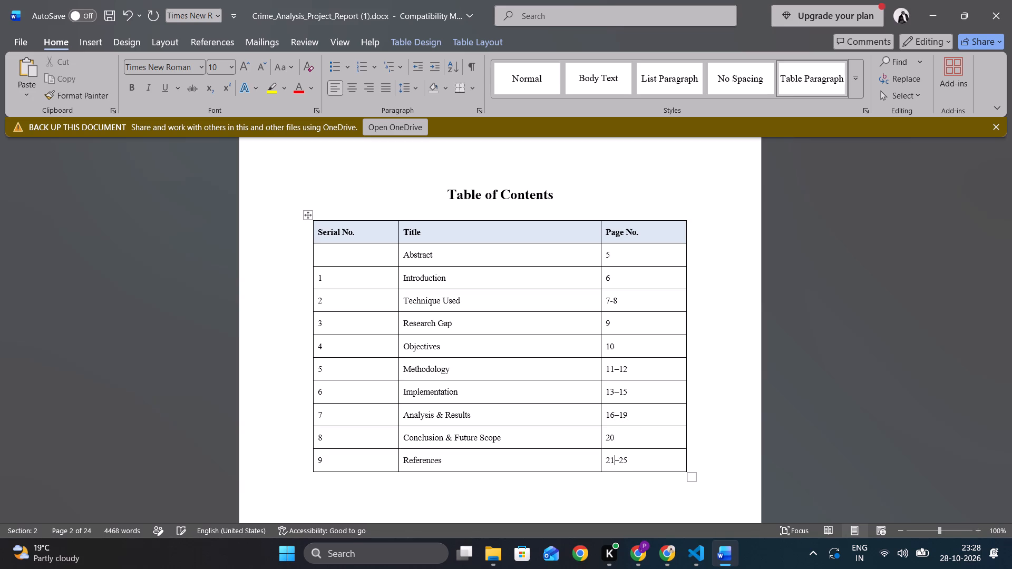
key("Right")
key("Right")
key("Right")
key("BackSpace")
key("4")
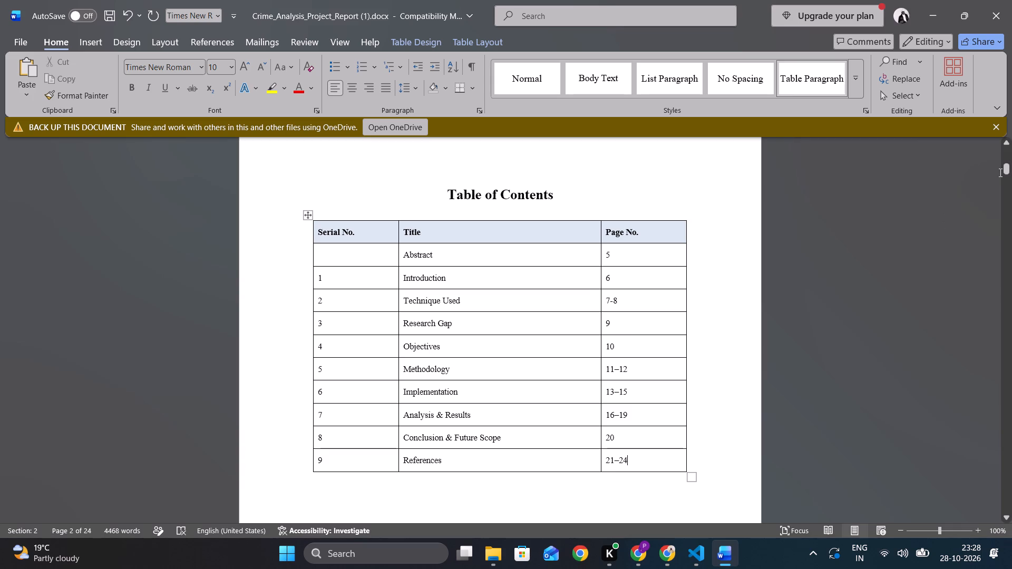
Delete the "References (continued)" heading above reference [21].
left_click_drag(1003, 171, 982, 490)
scroll(371, 366, "up", 9)
left_click_drag(451, 286, 343, 290)
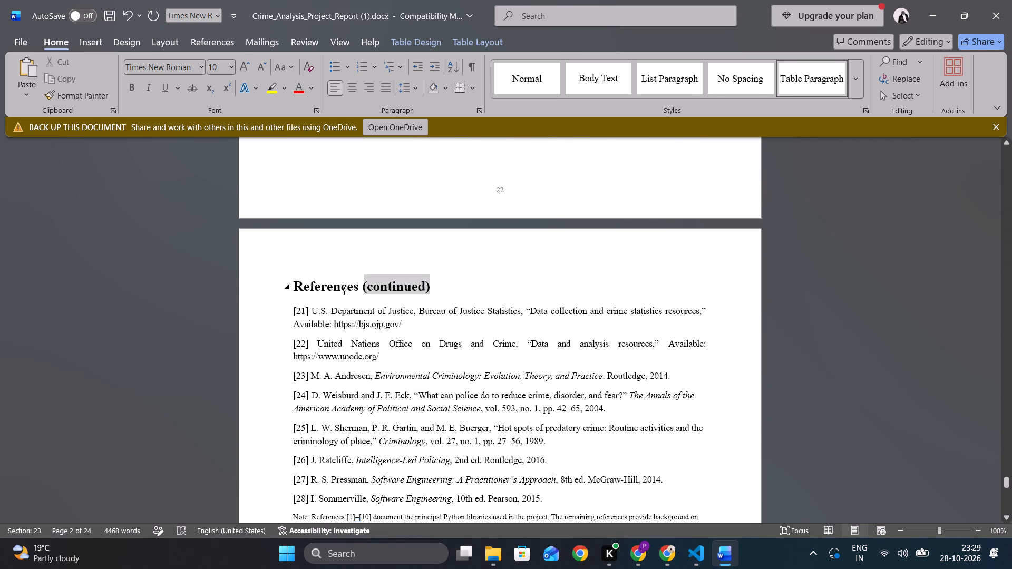
left_click_drag(343, 290, 293, 293)
key("BackSpace")
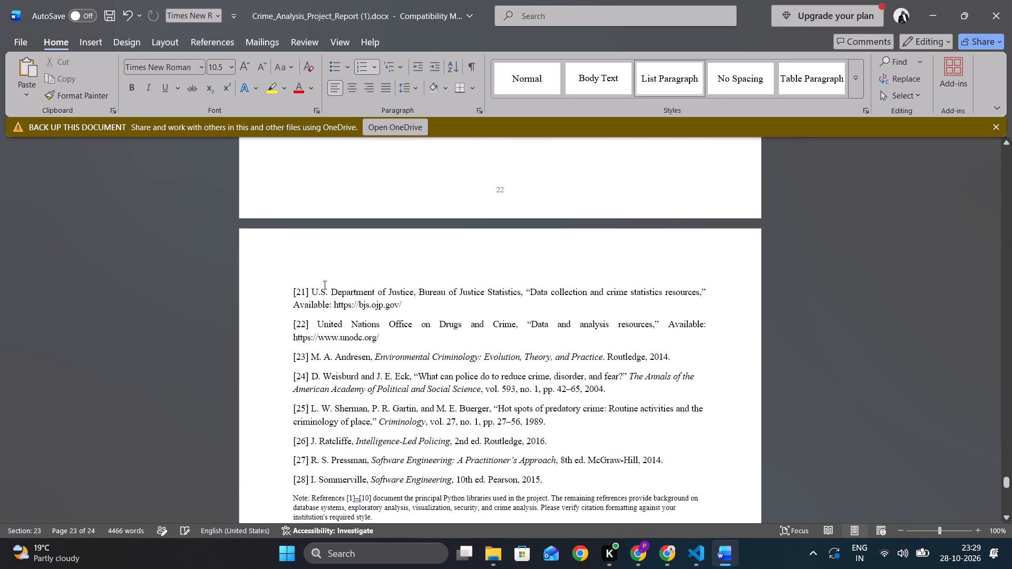
Remove the break after reference [20] so that reference [21] follows directly in the list.
scroll(297, 309, "up", 4)
left_click(358, 284)
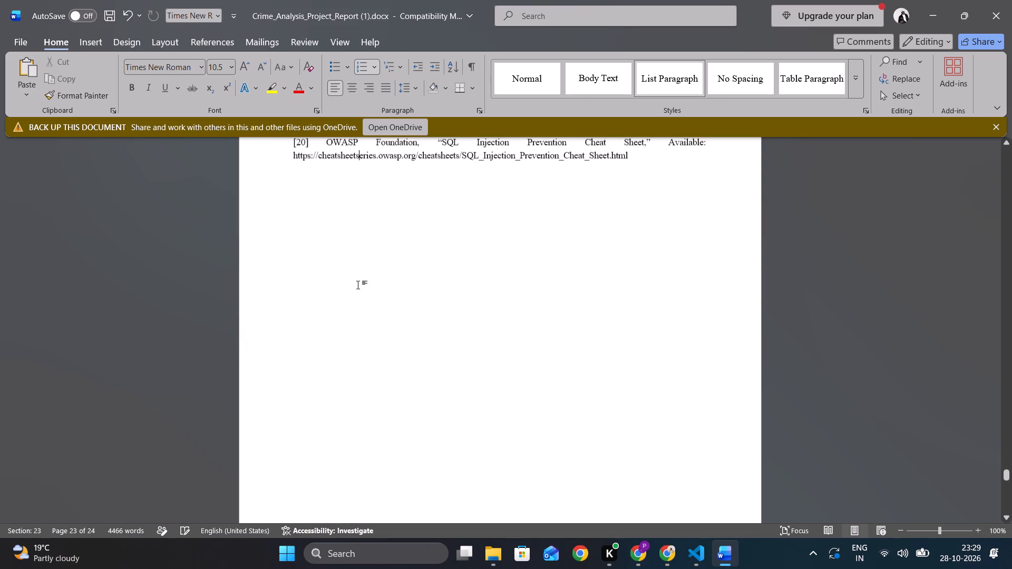
left_click(657, 171)
key("Delete")
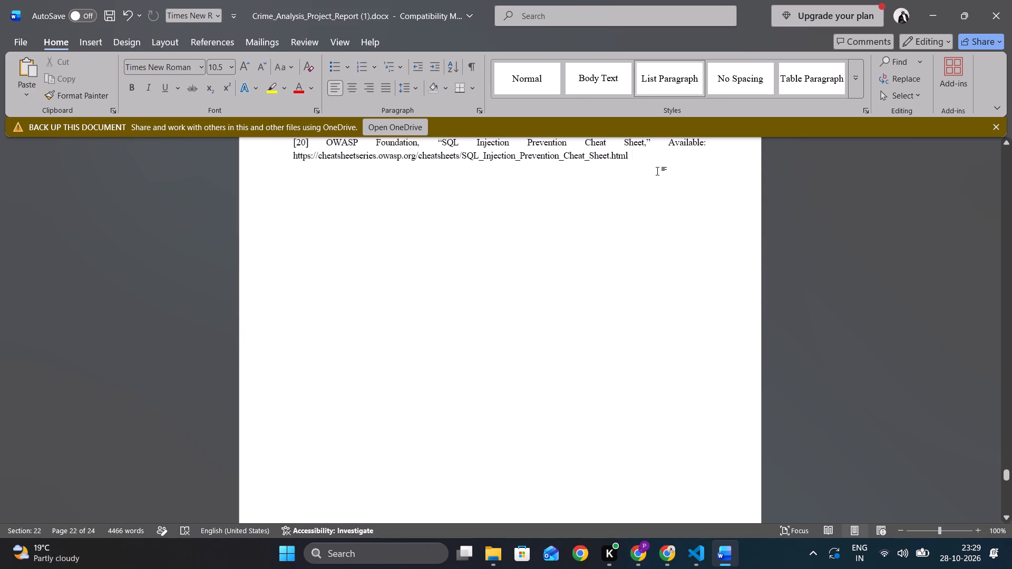
Delete the continuation heading above reference [11].
scroll(624, 187, "up", 4)
scroll(482, 247, "up", 6)
left_click_drag(447, 222, 269, 213)
key("BackSpace")
Remove the break after reference [10] so that reference [11] follows directly in the list.
scroll(316, 214, "up", 9)
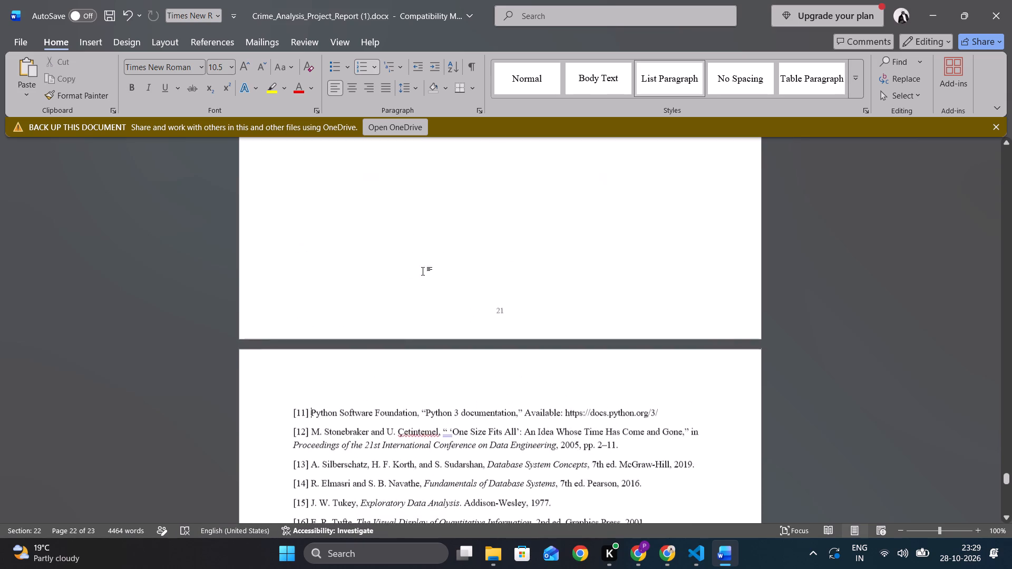
scroll(423, 271, "up", 3)
scroll(549, 251, "up", 4)
left_click(526, 267)
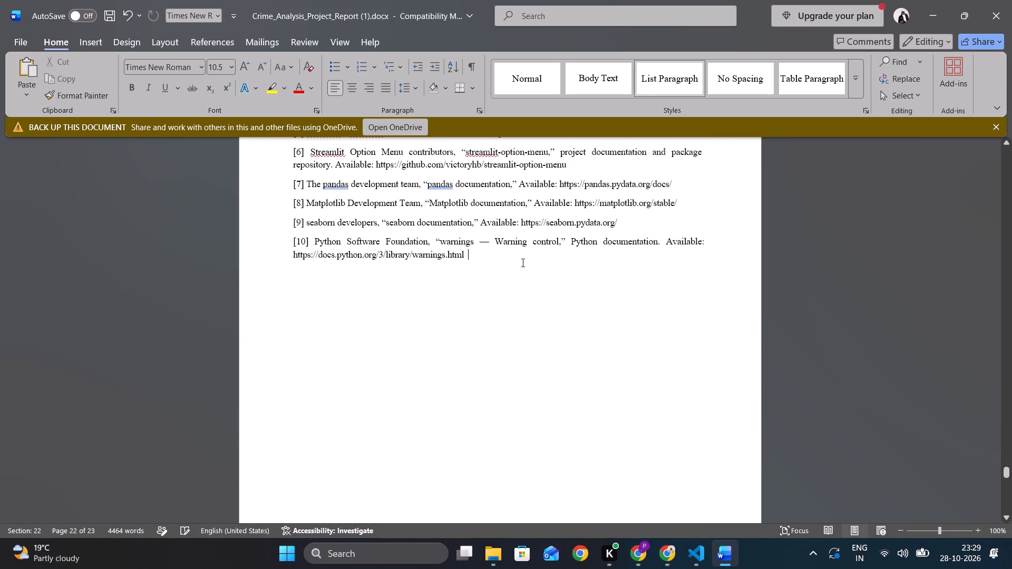
key("Delete")
Examine the joined references list for its spacing and page flow.
scroll(522, 326, "down", 2)
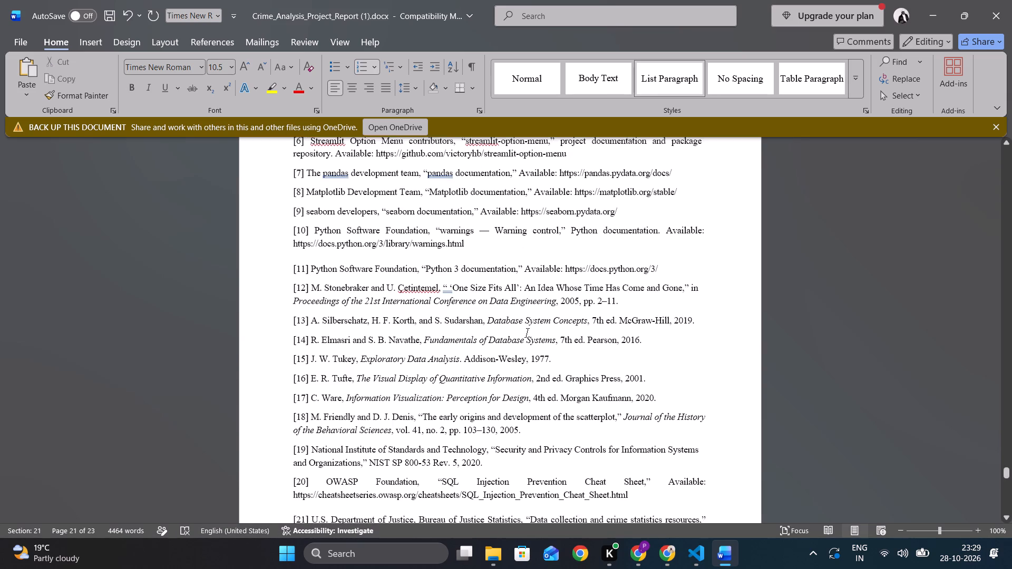
scroll(527, 333, "down", 14)
scroll(534, 348, "up", 14)
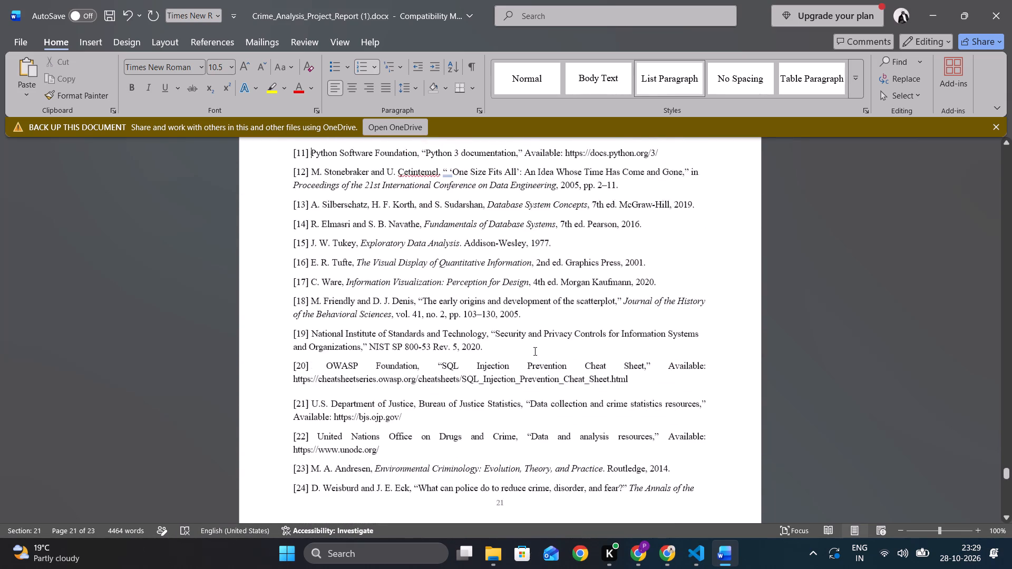
scroll(534, 351, "up", 9)
scroll(531, 357, "down", 5)
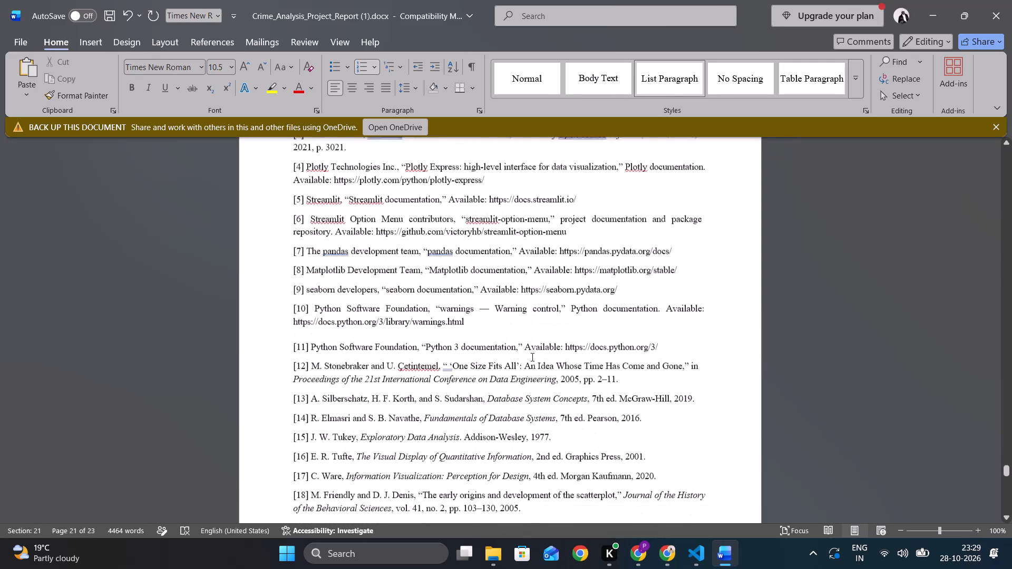
scroll(472, 337, "down", 3)
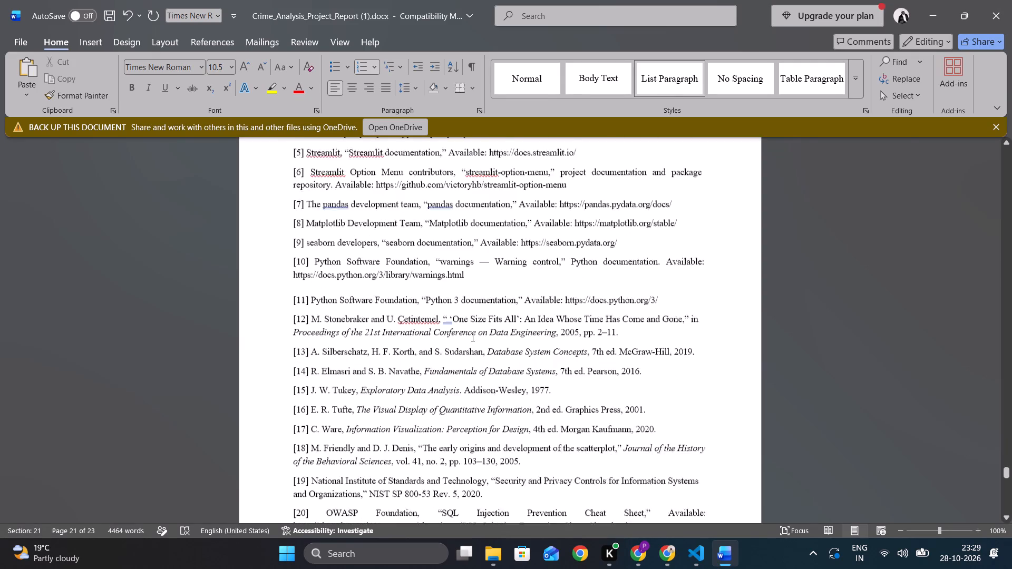
Review the joined references from [1] through [24] for spacing and how they run onto the following page.
scroll(474, 337, "down", 4)
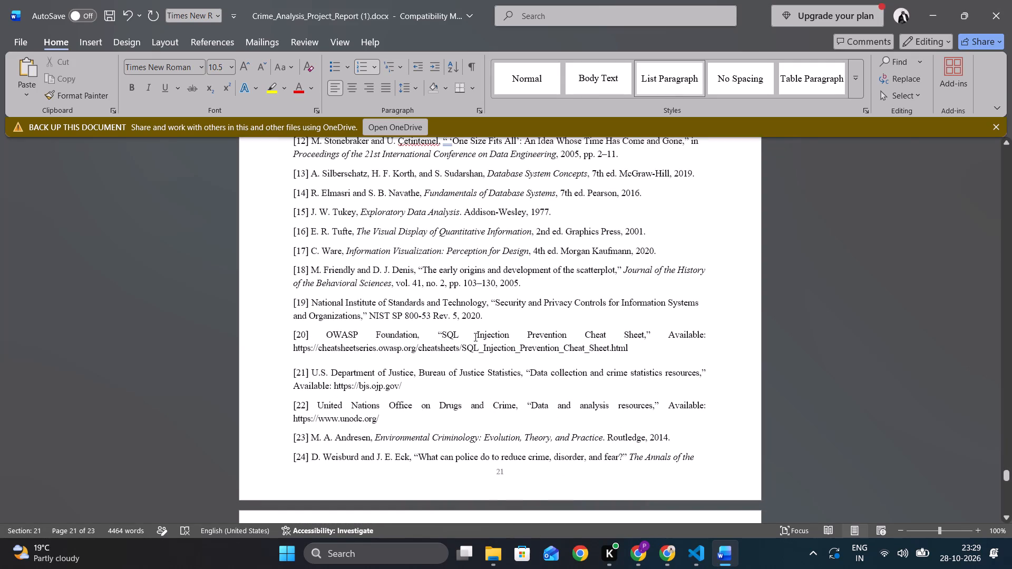
scroll(474, 337, "up", 15)
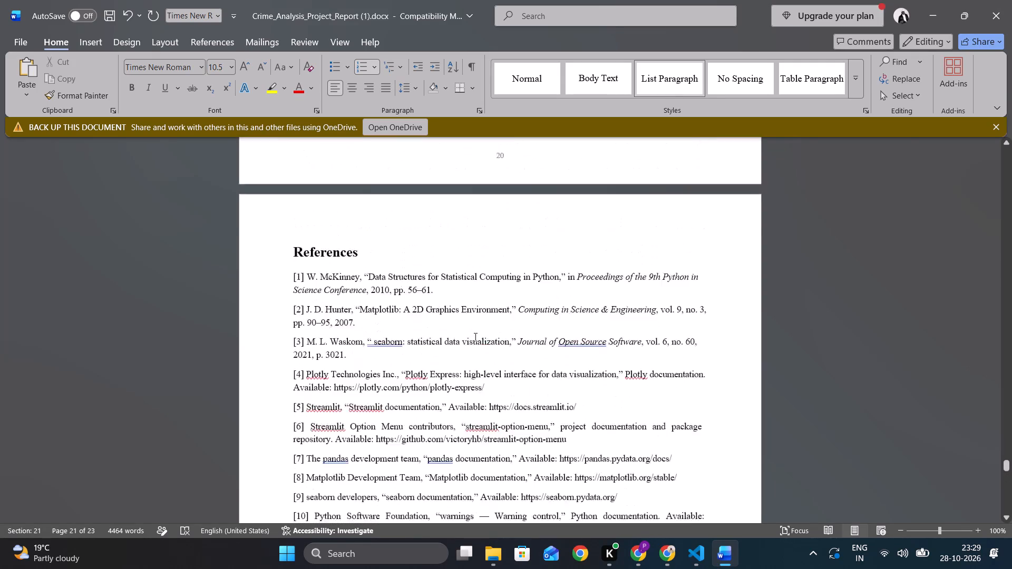
scroll(474, 337, "up", 4)
scroll(474, 337, "down", 5)
scroll(474, 337, "down", 20)
scroll(474, 337, "down", 2)
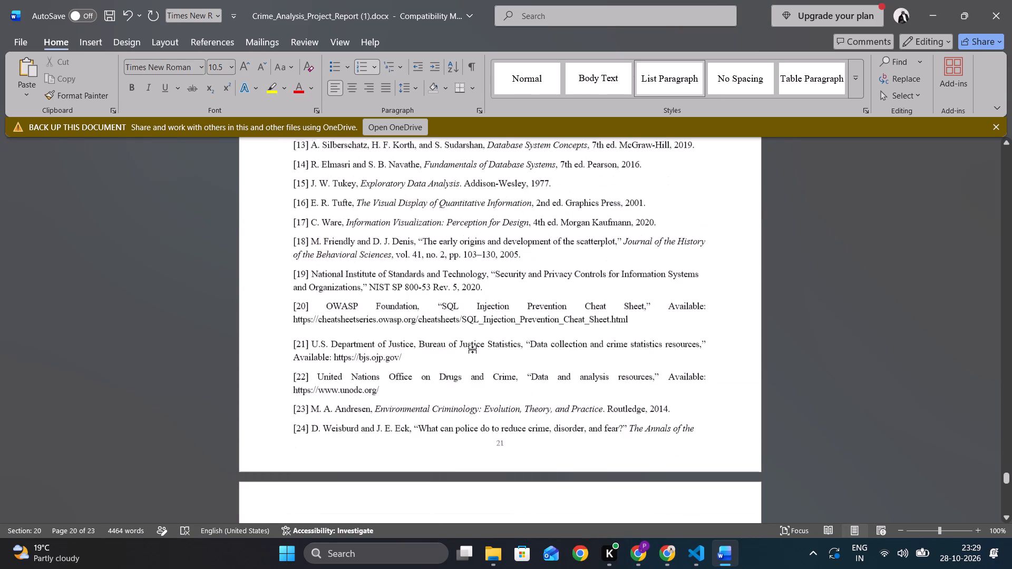
scroll(472, 349, "down", 13)
scroll(481, 351, "up", 20)
scroll(481, 351, "up", 3)
scroll(482, 350, "down", 7)
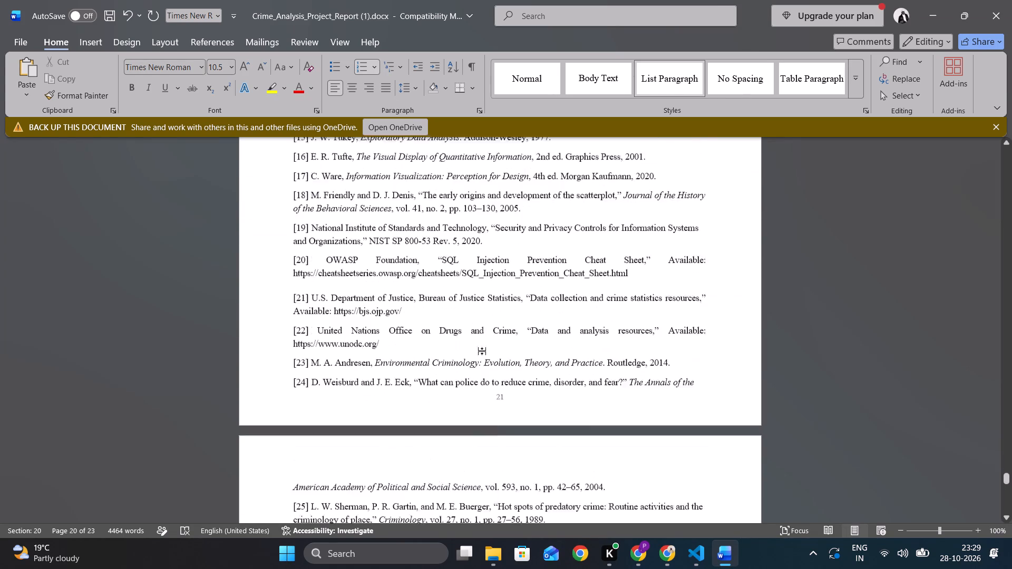
Delete the "References (continued)" heading above reference [29].
scroll(482, 351, "down", 20)
scroll(482, 351, "down", 3)
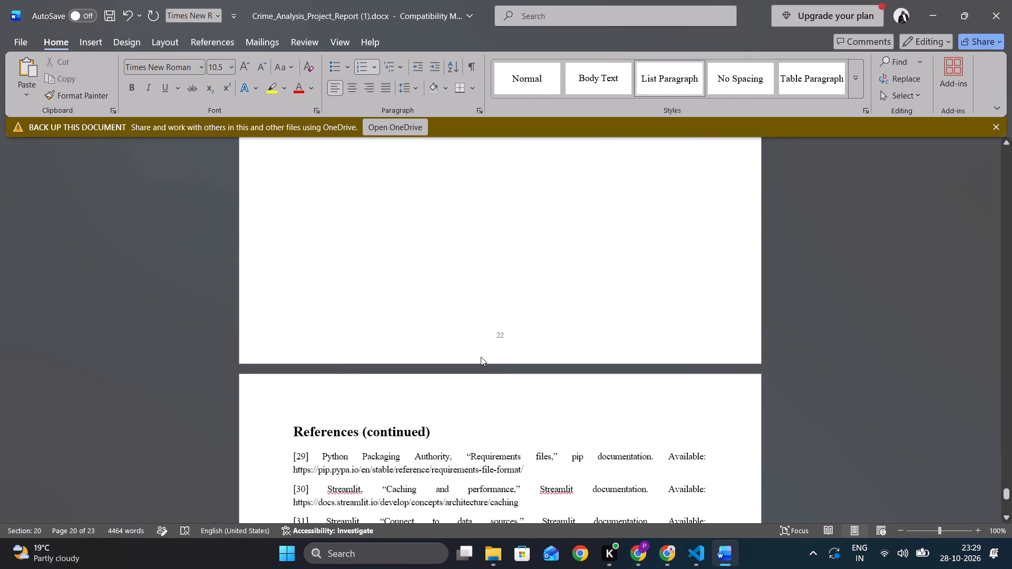
left_click_drag(434, 430, 288, 442)
left_click_drag(288, 442, 284, 428)
key("BackSpace")
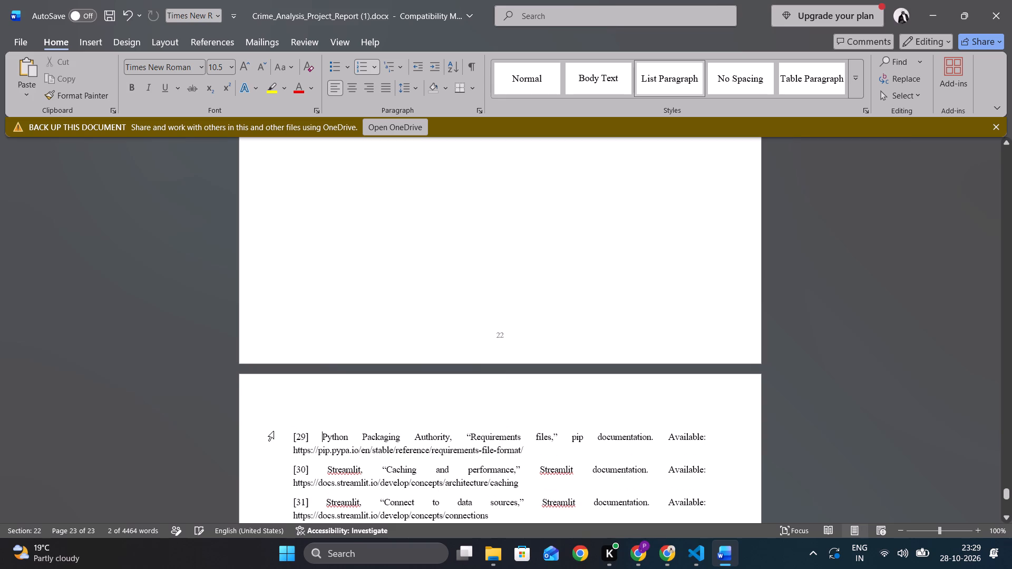
Delete the note paragraph about references [1]–[10] and citation formatting below reference [28].
left_click(346, 283)
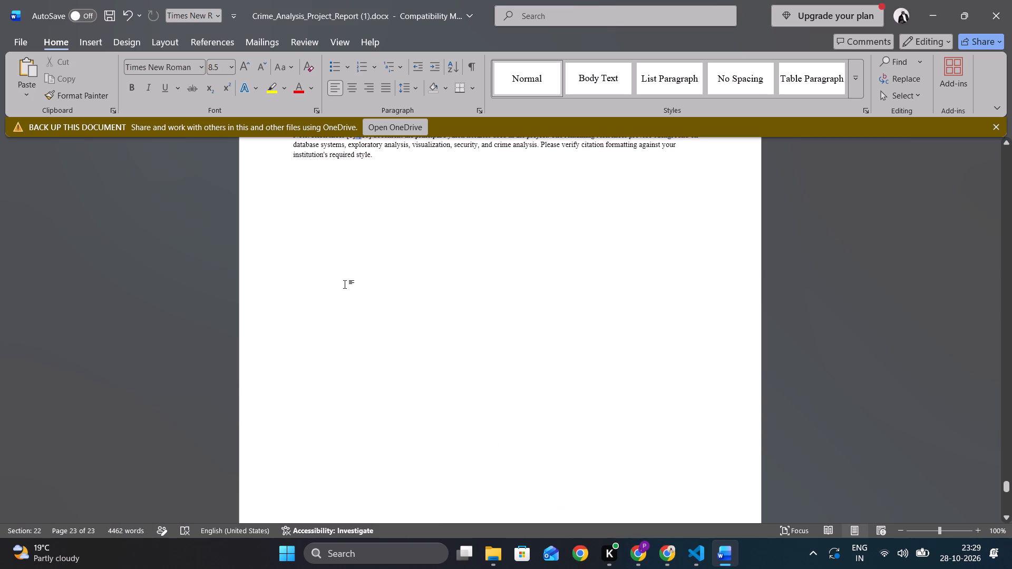
scroll(482, 205, "up", 3)
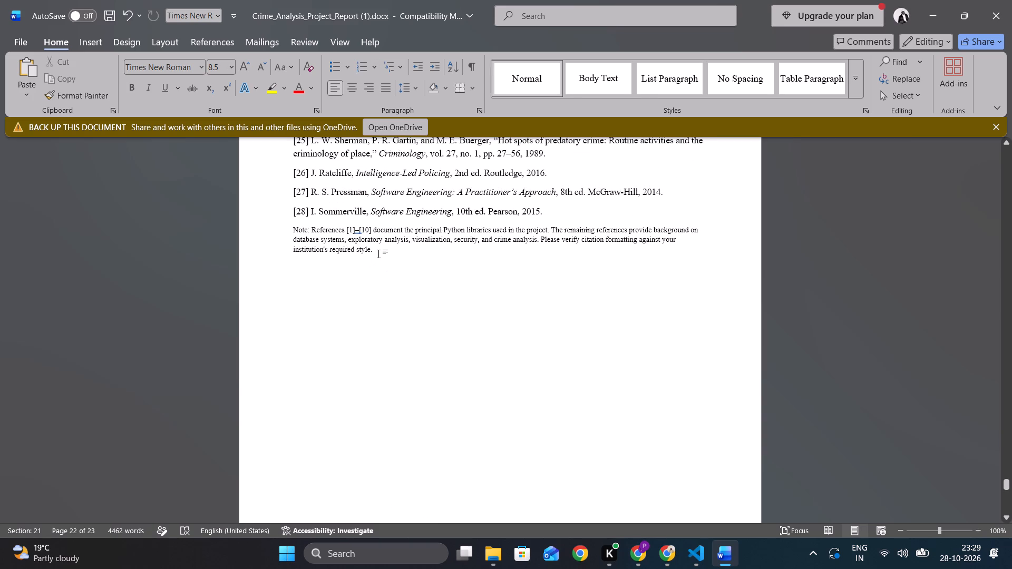
left_click_drag(378, 253, 282, 231)
key("Delete")
Remove the break after reference [28] so that reference [29] follows directly in the list.
scroll(350, 260, "up", 11)
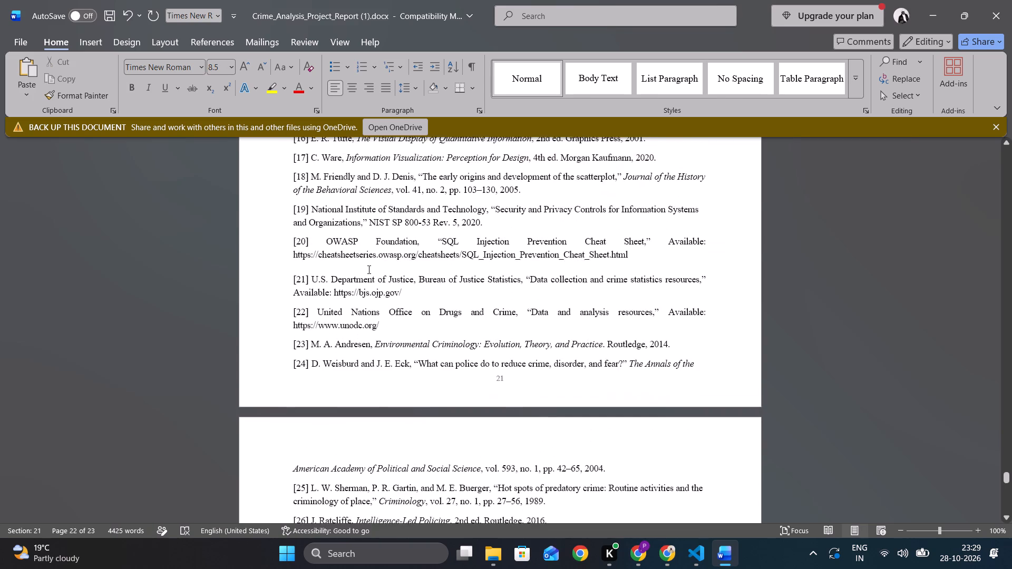
scroll(371, 272, "down", 11)
key("Delete")
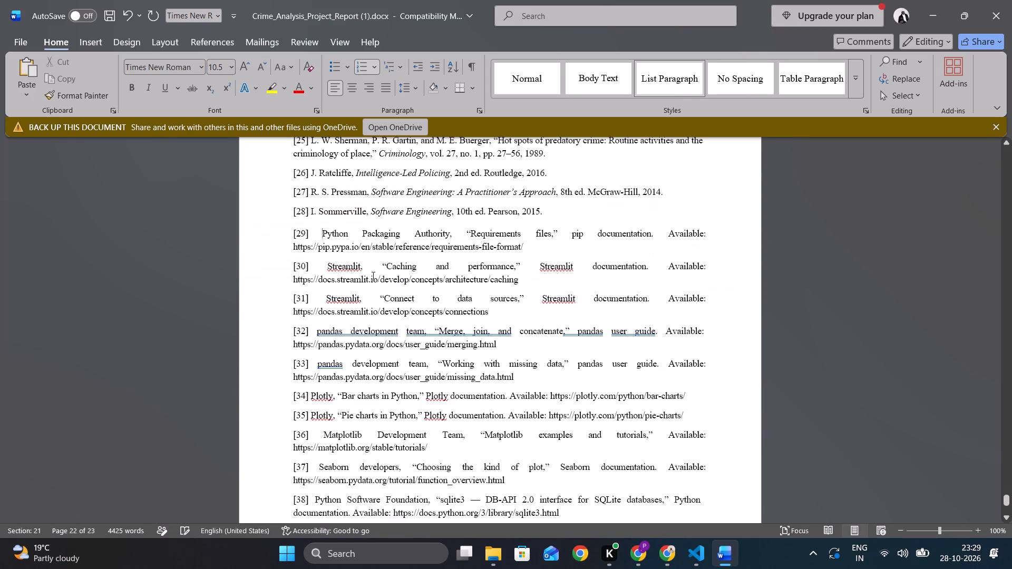
Delete references [30] to [40] so that the list ends with reference [29].
scroll(374, 276, "down", 15)
scroll(405, 305, "down", 7)
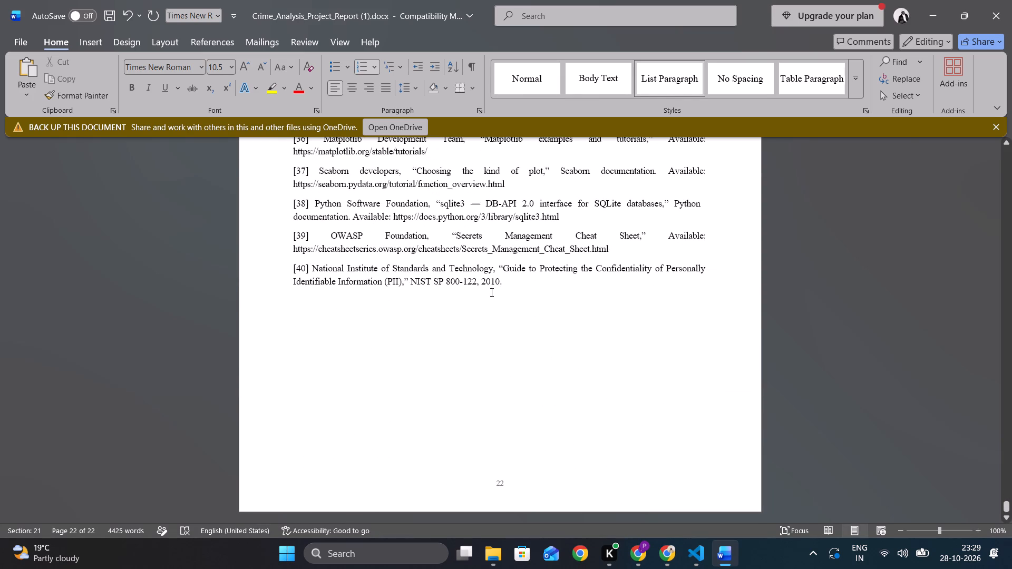
left_click_drag(509, 280, 305, 240)
scroll(352, 242, "up", 6)
scroll(305, 240, "up", 1)
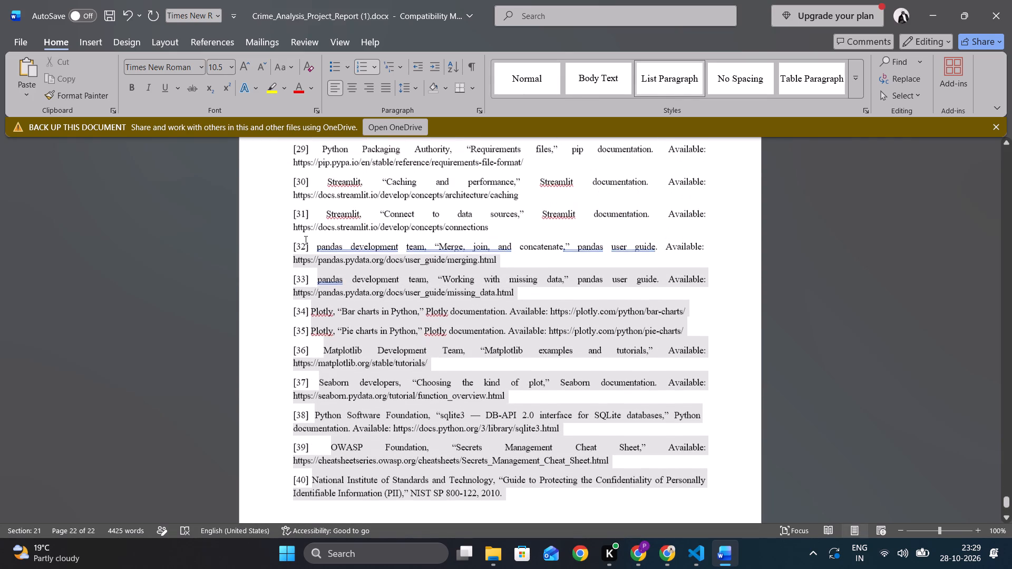
left_click_drag(305, 240, 304, 244)
scroll(304, 244, "up", 9)
scroll(304, 244, "down", 7)
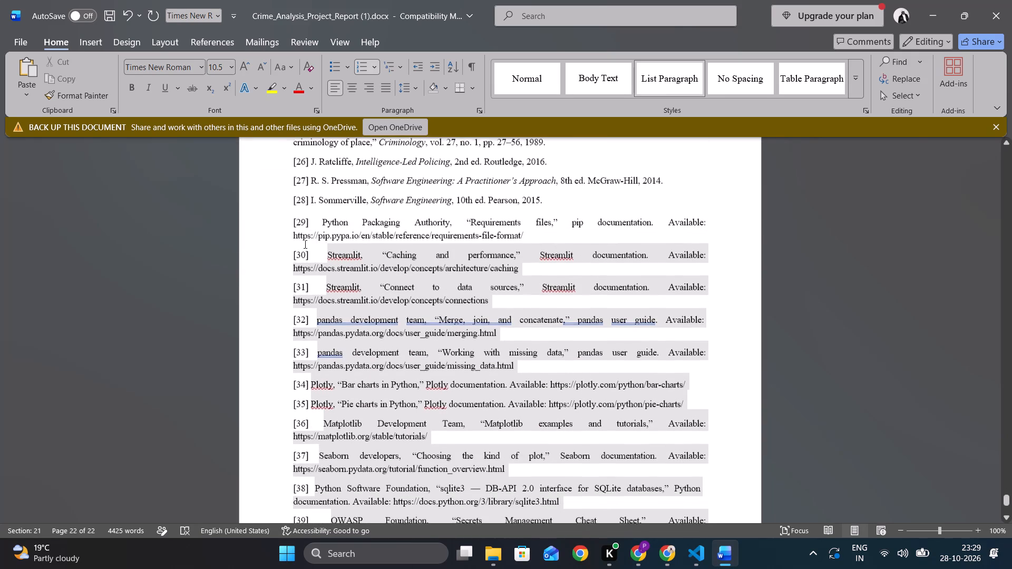
left_click_drag(304, 244, 313, 254)
key("Delete")
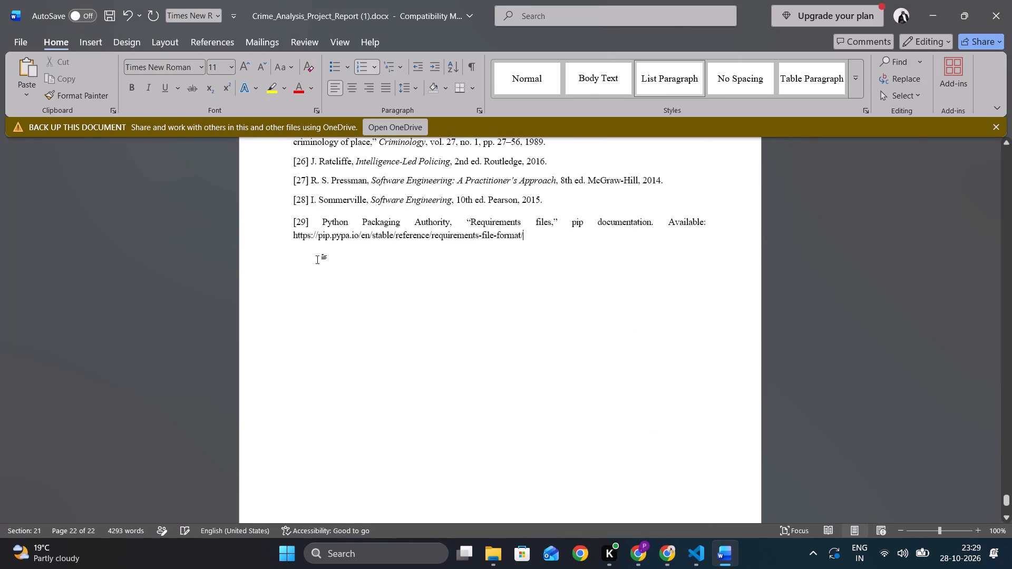
Save the report document.
scroll(490, 295, "up", 1)
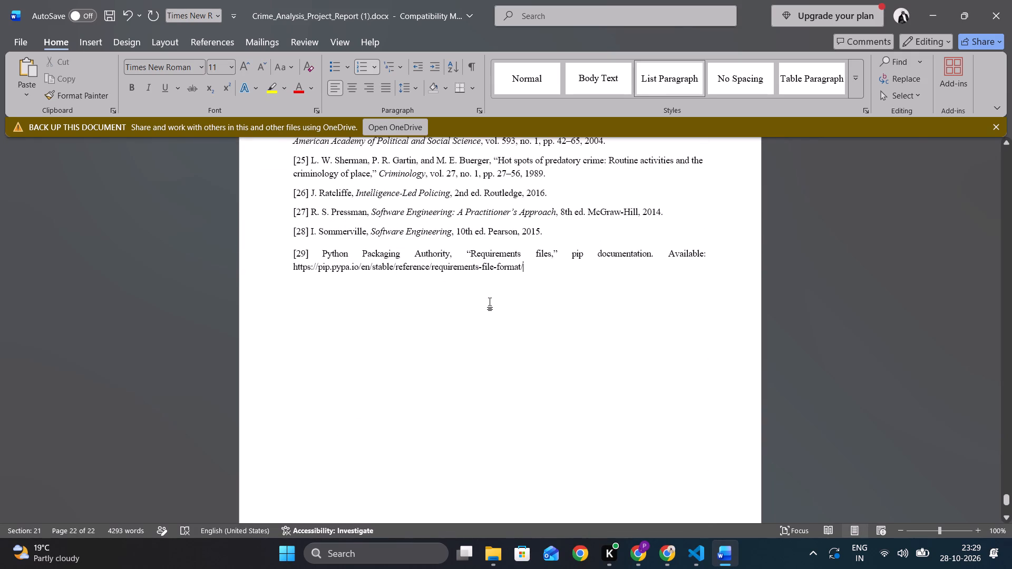
key("ctrl+s")
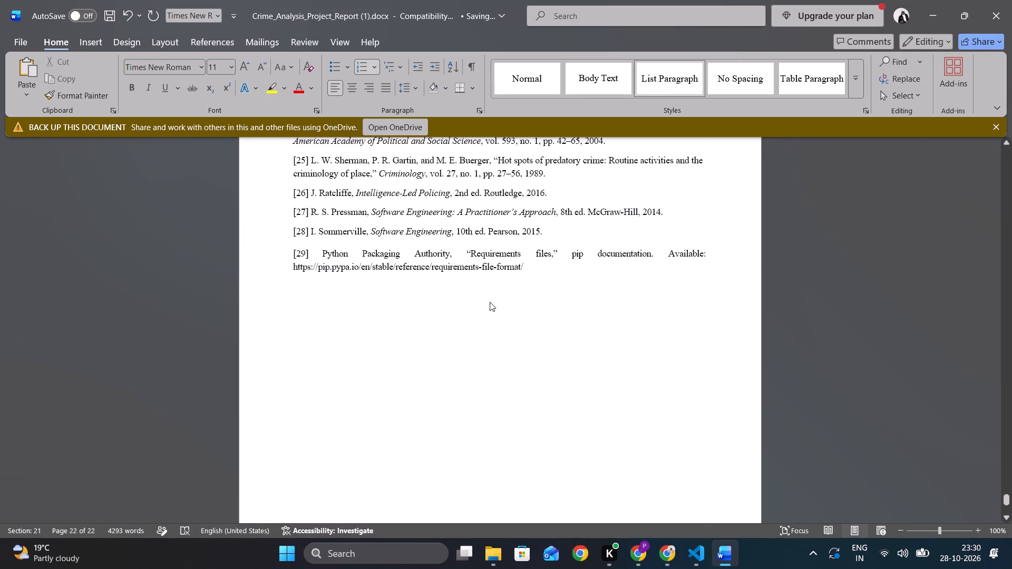
Set the page range of the References row in the Table of Contents to 21–22, matching the shortened section.
scroll(490, 302, "up", 5)
scroll(490, 302, "up", 20)
scroll(490, 302, "up", 8)
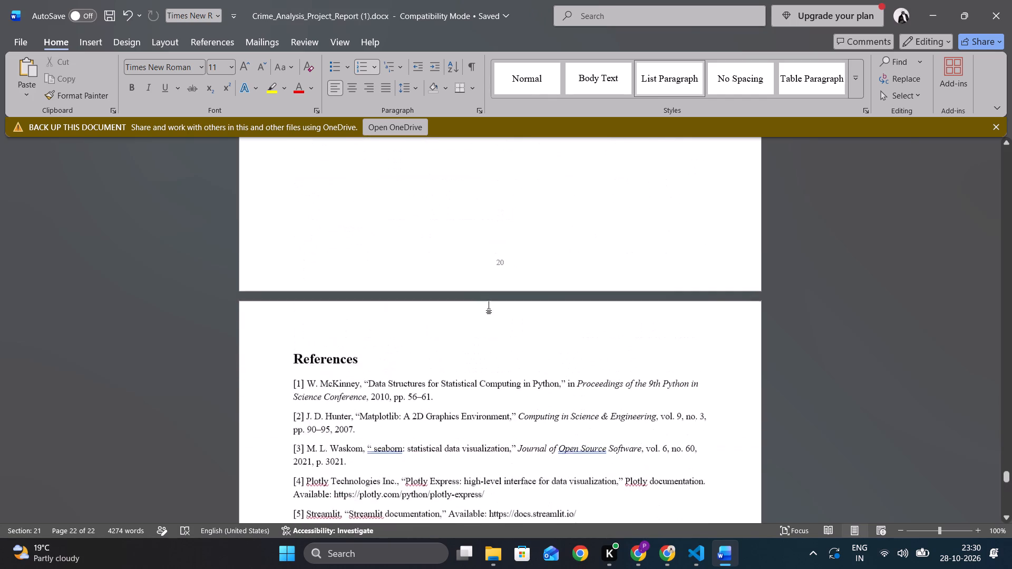
scroll(487, 307, "down", 7)
scroll(487, 307, "up", 20)
scroll(487, 307, "up", 2)
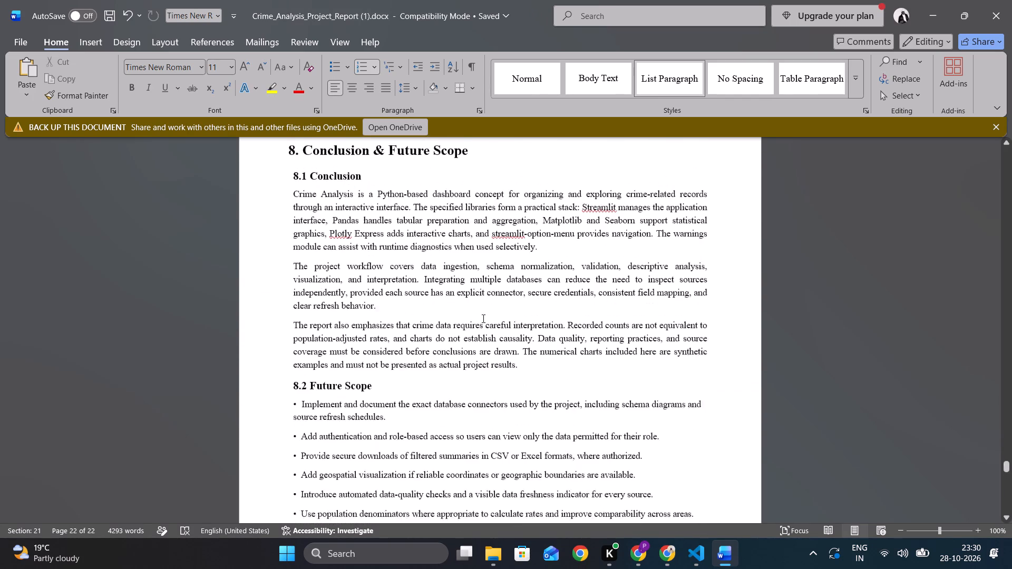
scroll(476, 323, "down", 20)
scroll(476, 323, "down", 20)
scroll(476, 323, "down", 11)
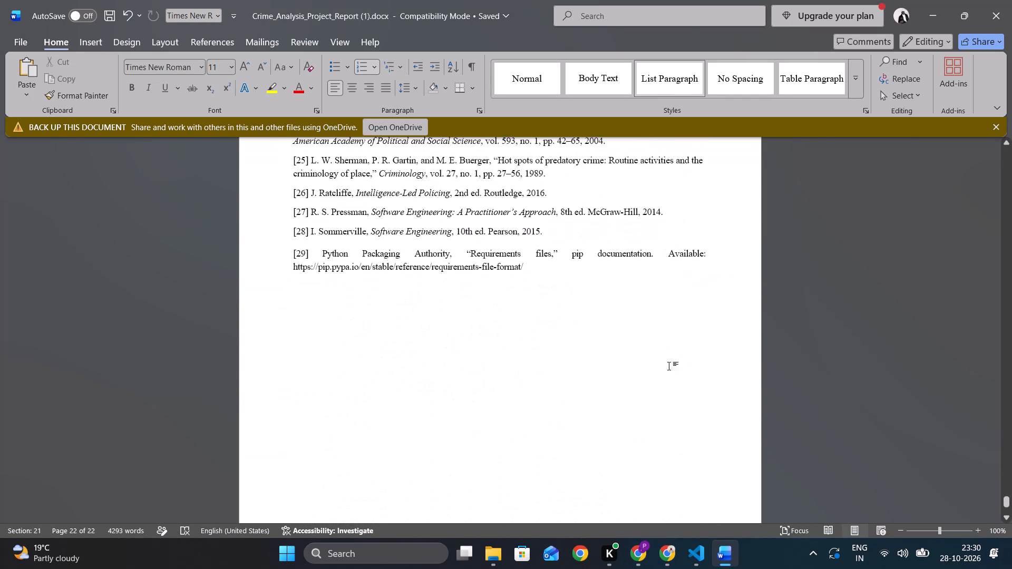
scroll(703, 405, "down", 9)
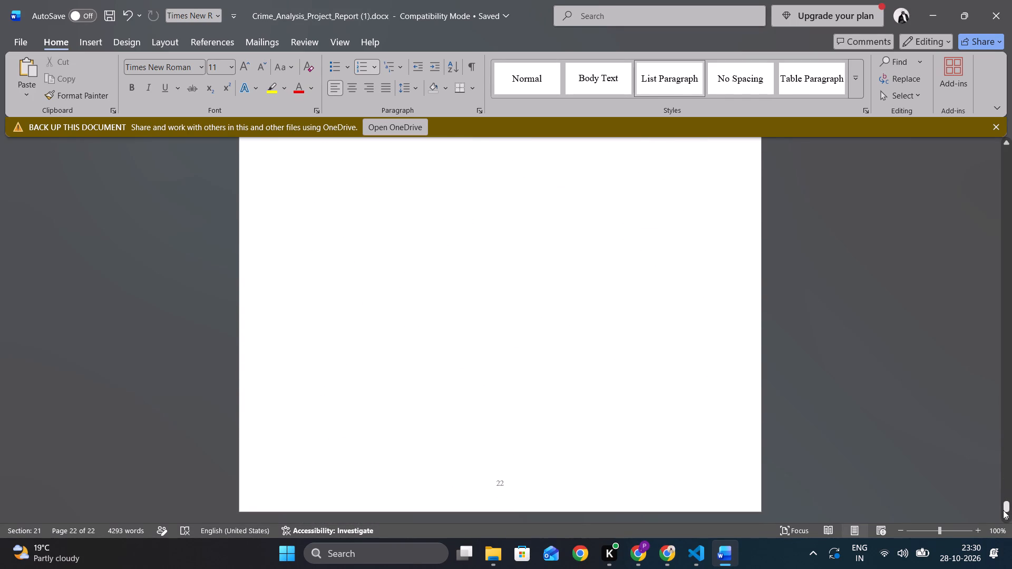
left_click_drag(1007, 501, 982, 193)
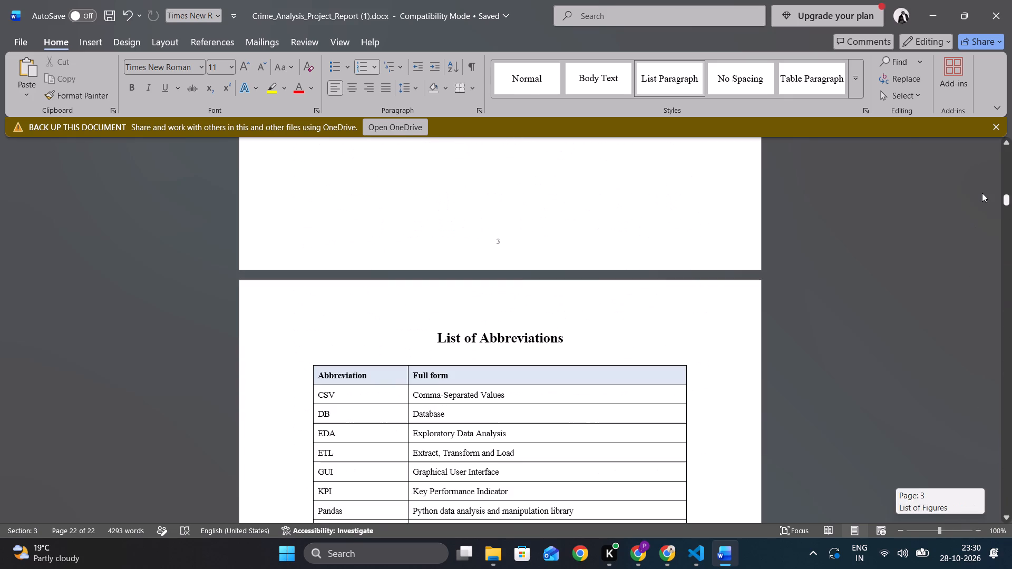
left_click_drag(982, 193, 982, 191)
scroll(514, 272, "up", 13)
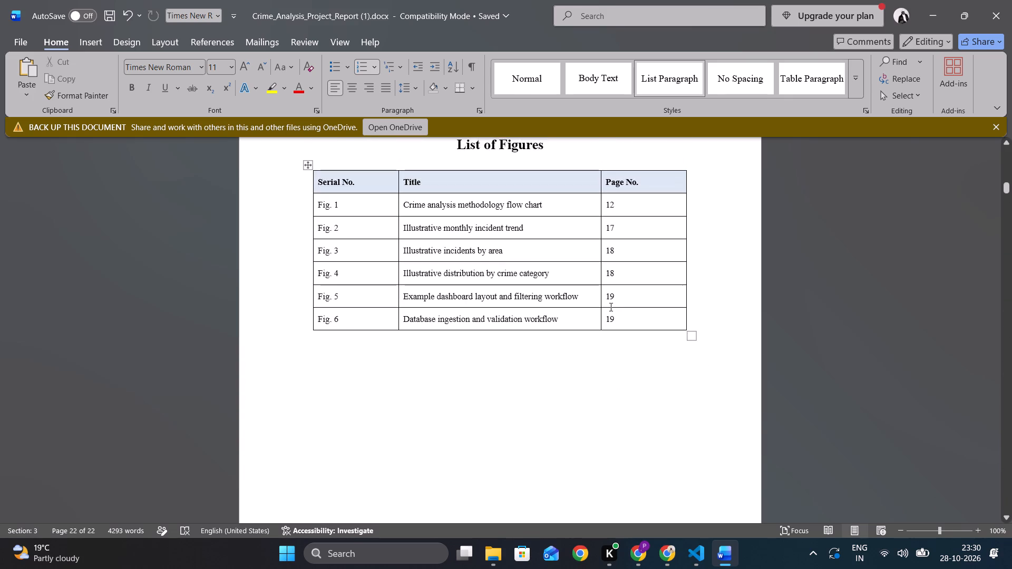
scroll(607, 323, "up", 19)
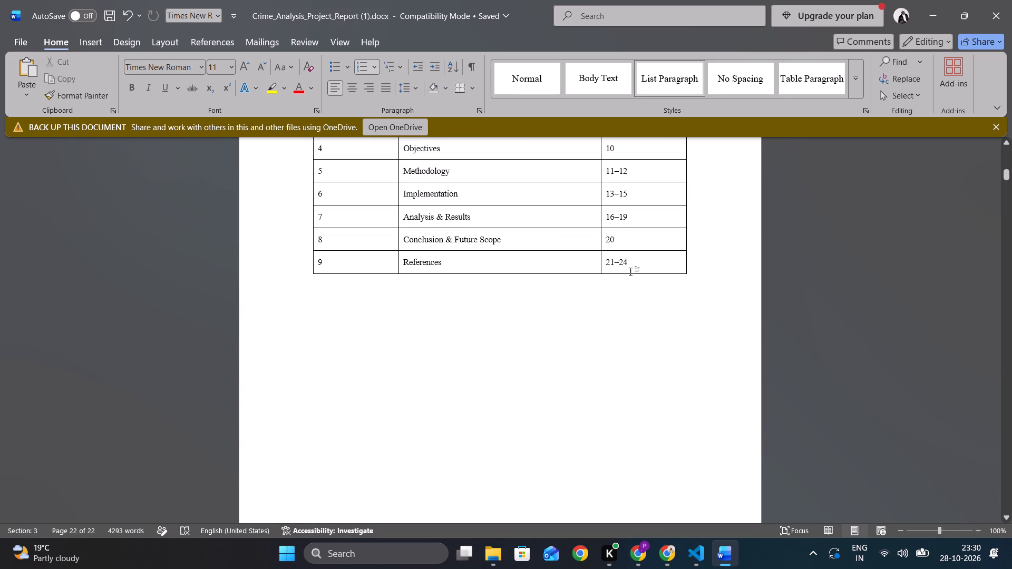
left_click(634, 267)
key("BackSpace")
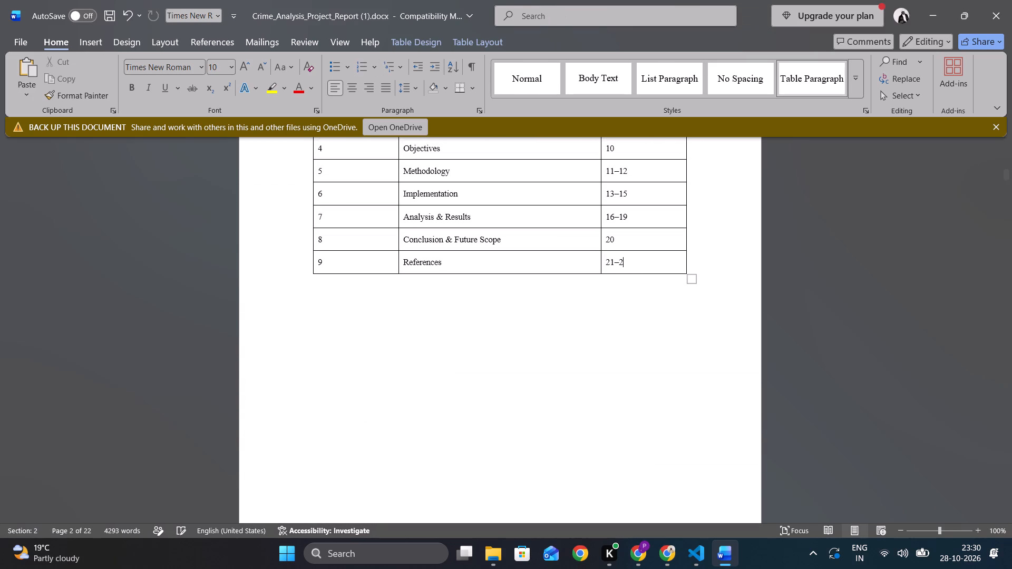
key("2")
Check where the methodology flow chart falls in the report and set Fig. 1's page number to 11 in the List of Figures.
scroll(684, 304, "down", 16)
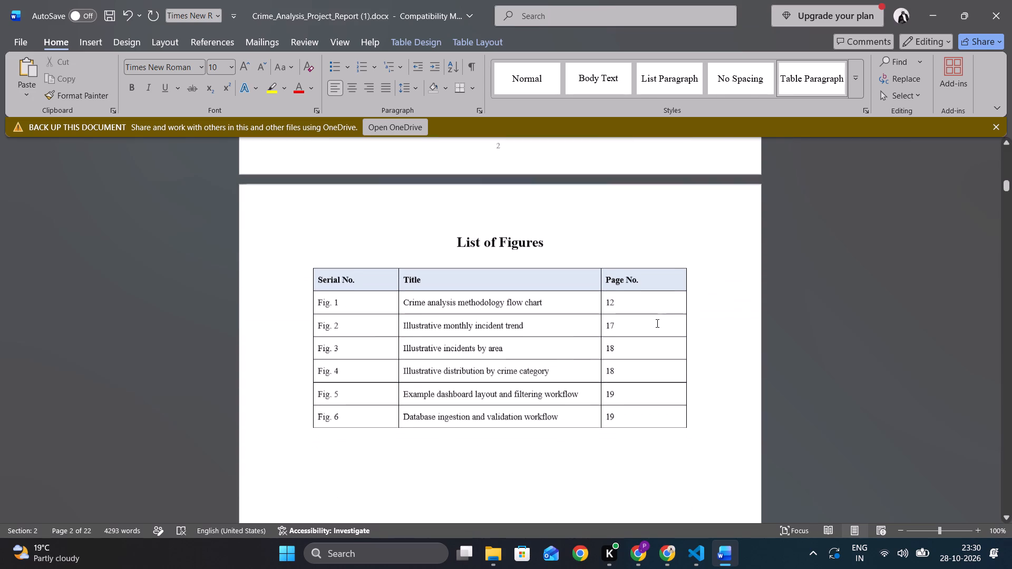
scroll(678, 385, "down", 13)
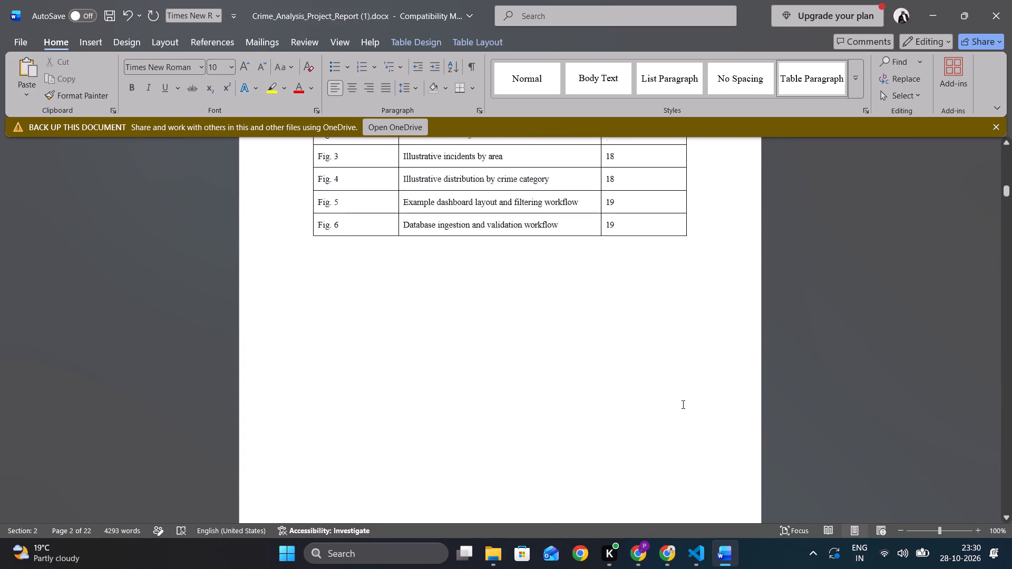
scroll(682, 404, "down", 20)
scroll(682, 404, "down", 20)
scroll(682, 404, "down", 20)
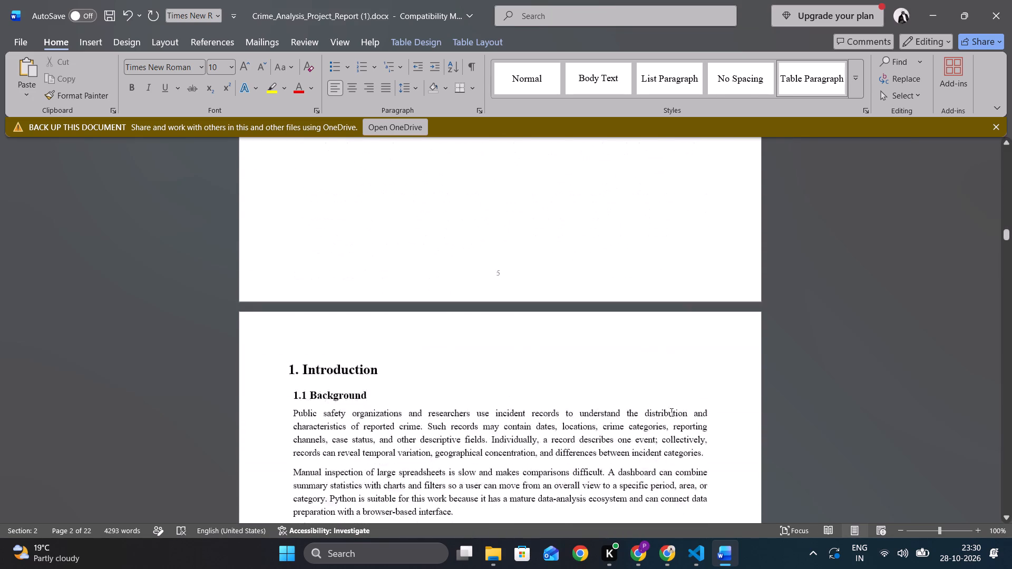
scroll(670, 412, "down", 20)
scroll(670, 412, "down", 20)
scroll(670, 412, "down", 20)
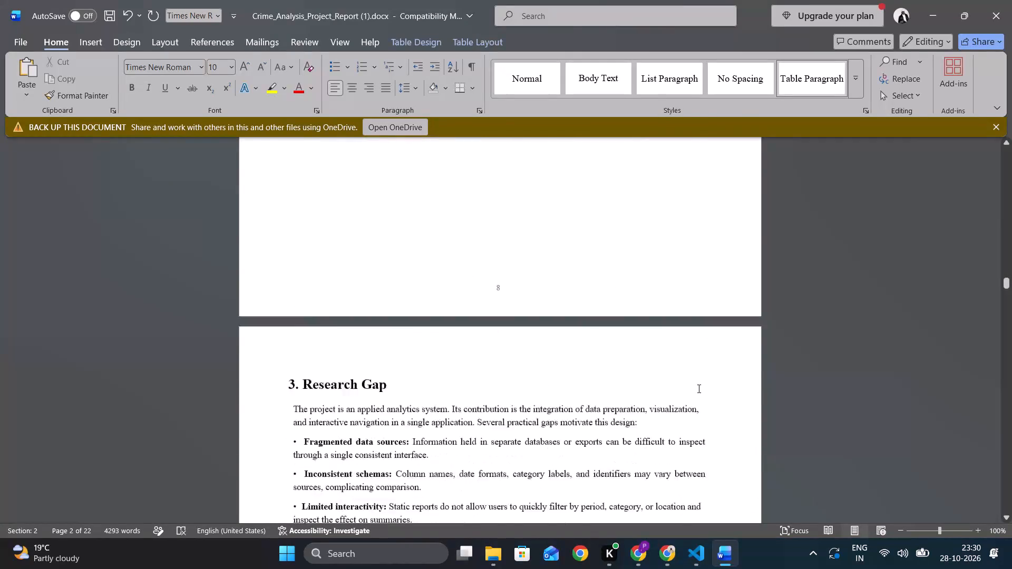
scroll(698, 388, "down", 20)
scroll(698, 388, "down", 20)
scroll(698, 388, "down", 15)
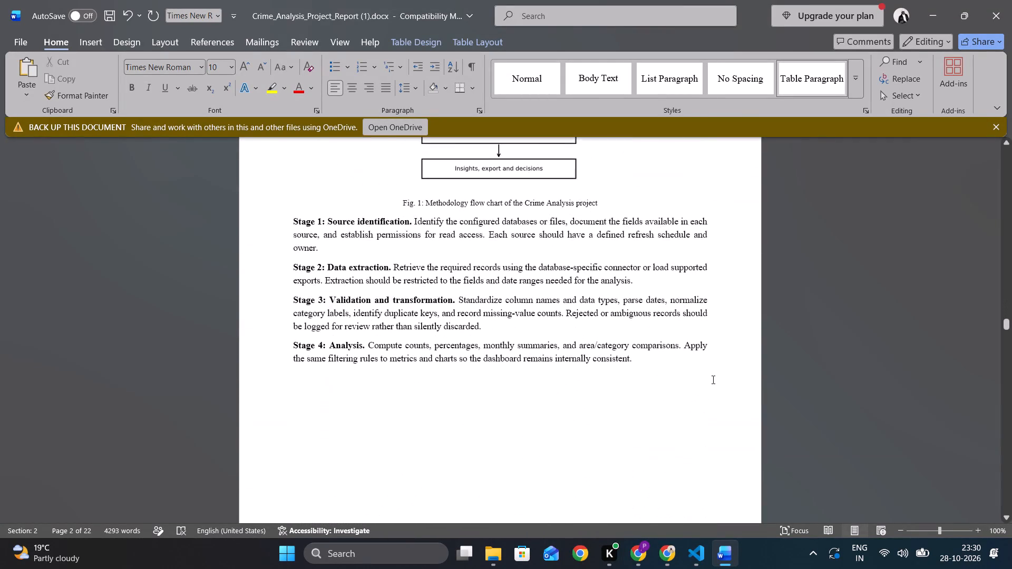
scroll(712, 379, "up", 3)
scroll(711, 384, "down", 8)
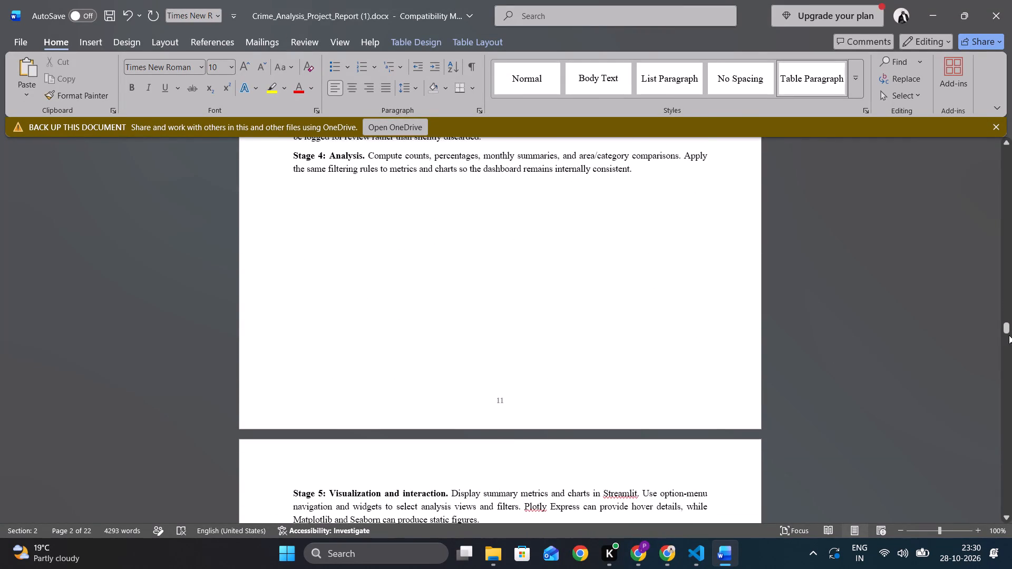
left_click_drag(1008, 325, 999, 175)
scroll(601, 303, "up", 10)
scroll(610, 314, "down", 18)
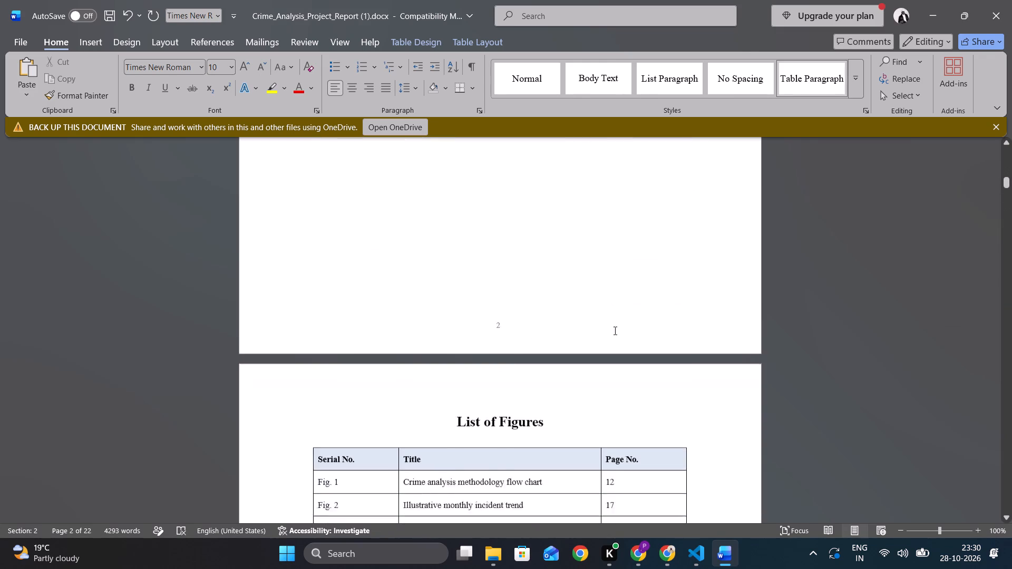
scroll(614, 330, "down", 3)
left_click(624, 289)
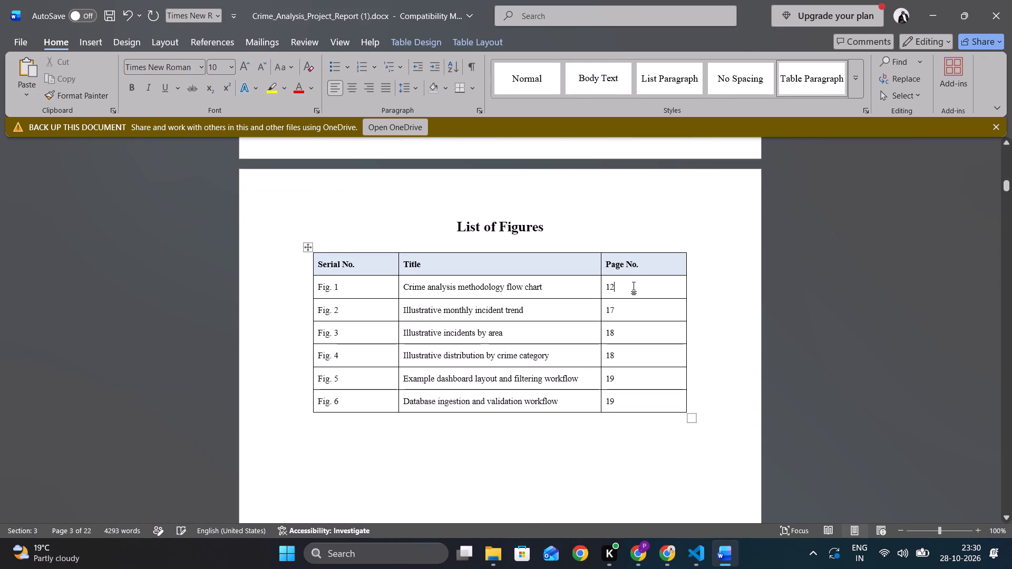
key("BackSpace")
key("1")
Set the page number of Fig. 2, the monthly incident trend, to 16 in the List of Figures.
key("Down")
key("BackSpace")
key("6")
In the List of Figures, set the page numbers of Fig. 3 and Fig. 4 to 17 and of Fig. 5 and Fig. 6 to 18.
key("Down")
key("BackSpace")
key("7")
key("Down")
key("BackSpace")
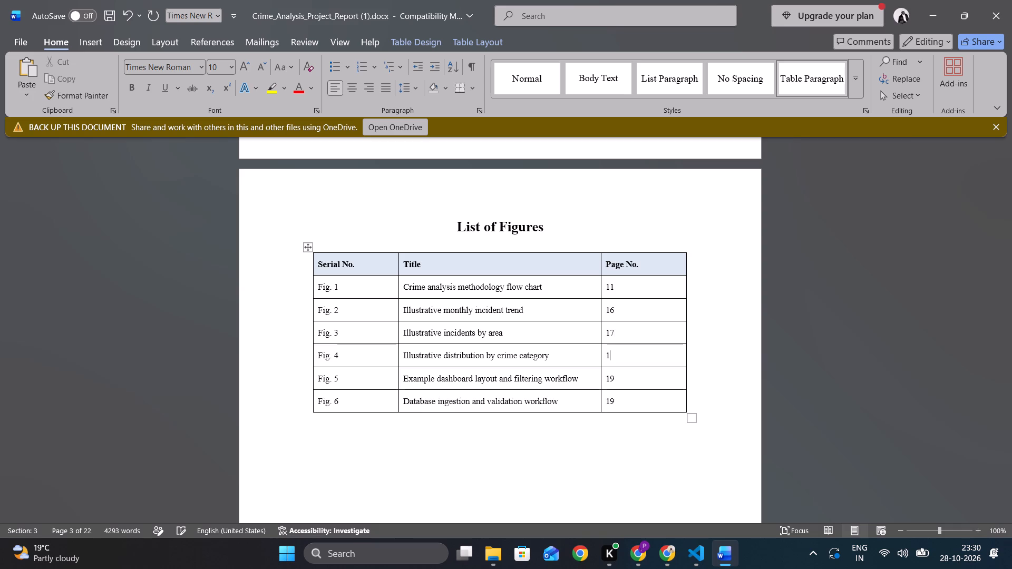
key("7")
key("Down")
key("BackSpace")
key("8")
key("Down")
key("BackSpace")
key("8")
Check on which pages Figs. 2 to 6 fall in the report body against the List of Figures.
left_click_drag(1003, 189, 1003, 238)
scroll(625, 367, "down", 20)
scroll(625, 367, "down", 8)
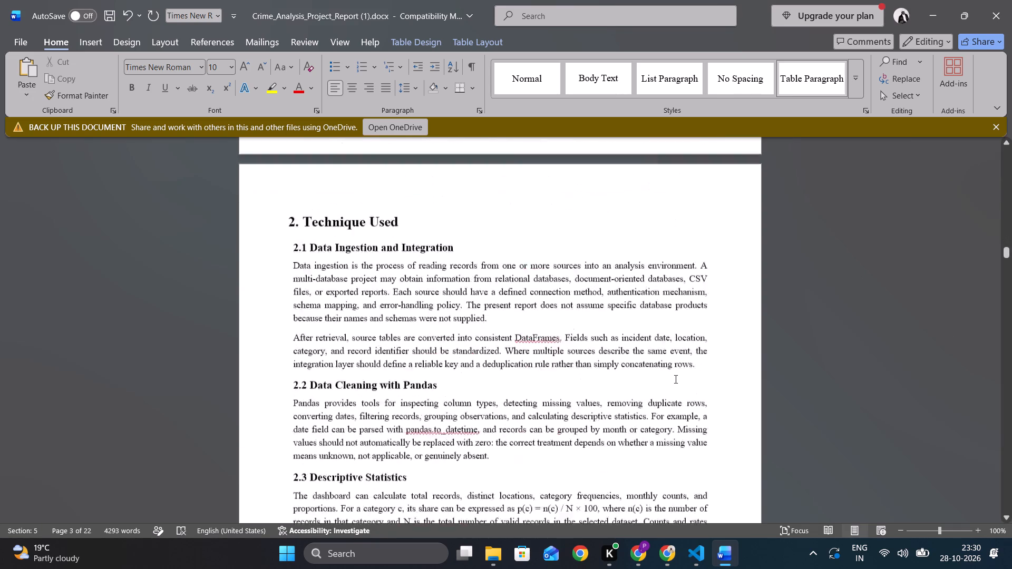
scroll(675, 379, "down", 20)
scroll(675, 379, "down", 20)
scroll(675, 379, "down", 20)
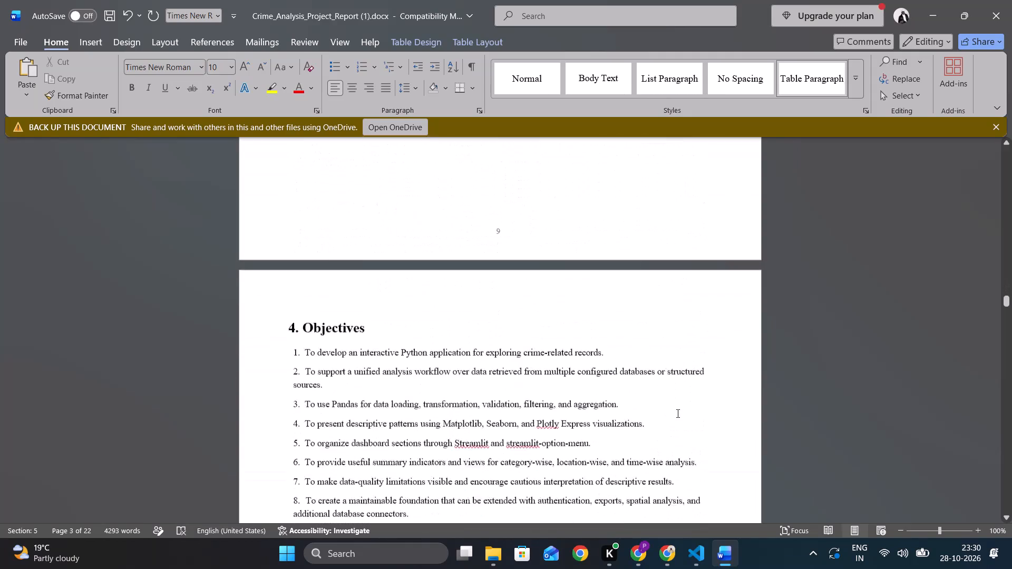
scroll(677, 413, "down", 20)
scroll(677, 413, "down", 17)
scroll(691, 420, "down", 5)
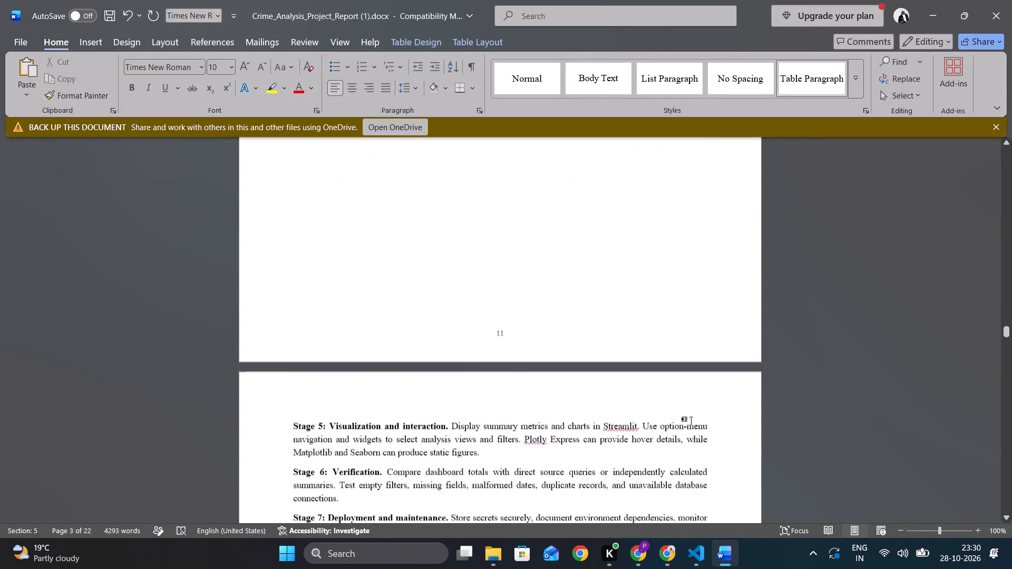
scroll(691, 420, "down", 20)
scroll(691, 420, "down", 19)
scroll(696, 421, "down", 12)
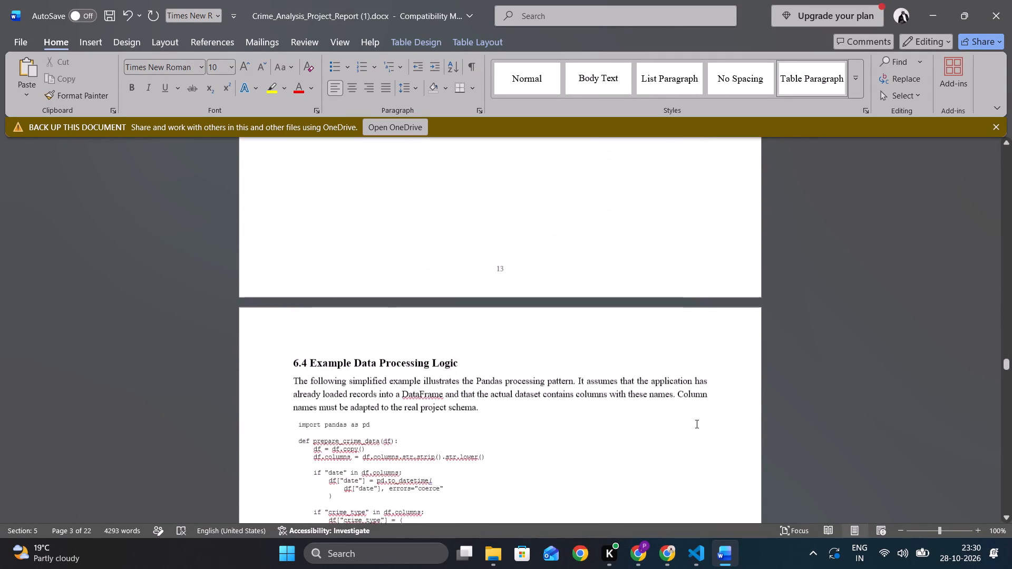
scroll(696, 424, "down", 5)
scroll(696, 424, "down", 20)
scroll(696, 424, "down", 19)
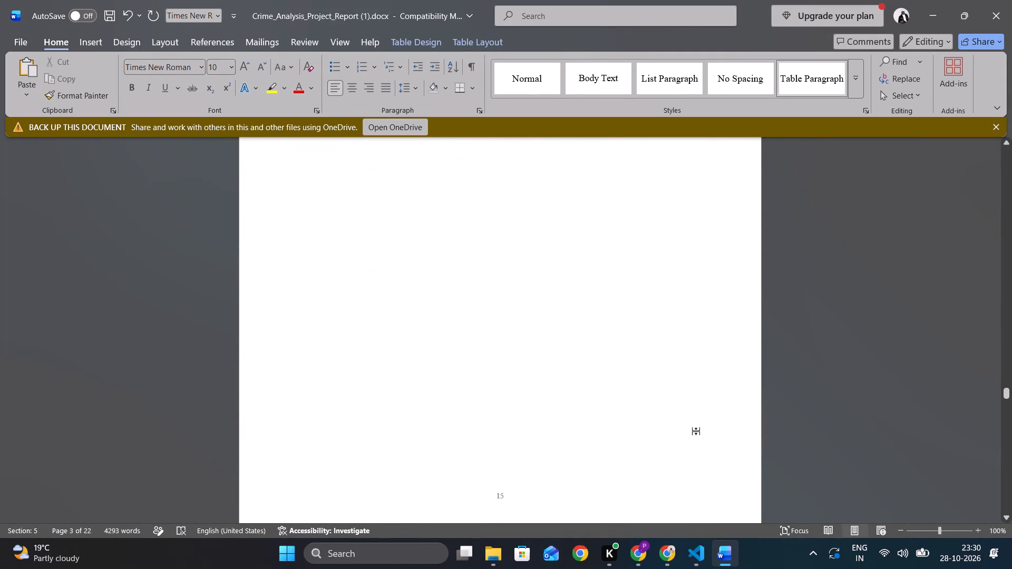
scroll(696, 431, "down", 15)
scroll(696, 431, "up", 6)
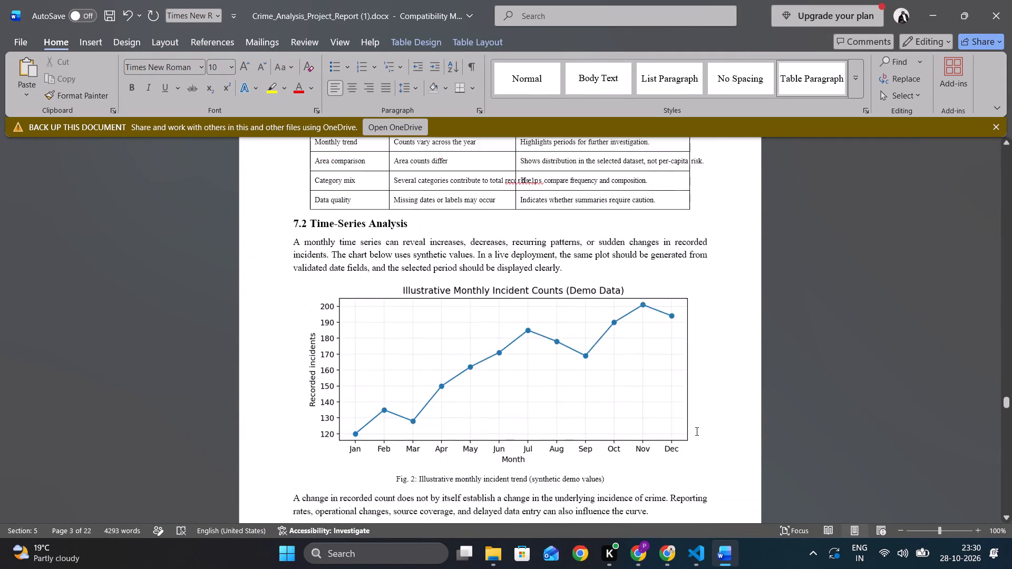
scroll(696, 431, "down", 13)
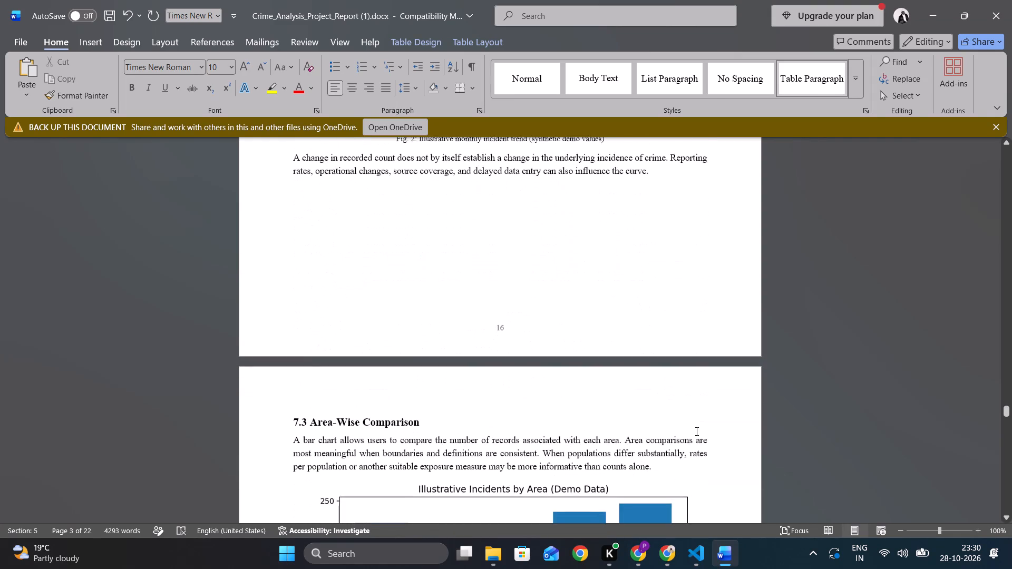
scroll(696, 431, "down", 16)
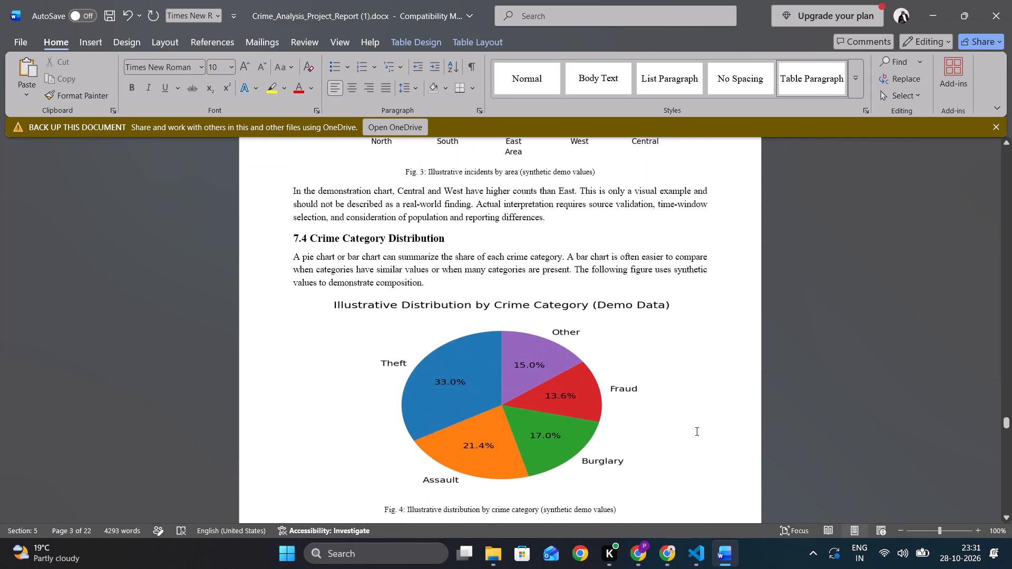
scroll(696, 431, "down", 14)
scroll(696, 431, "down", 9)
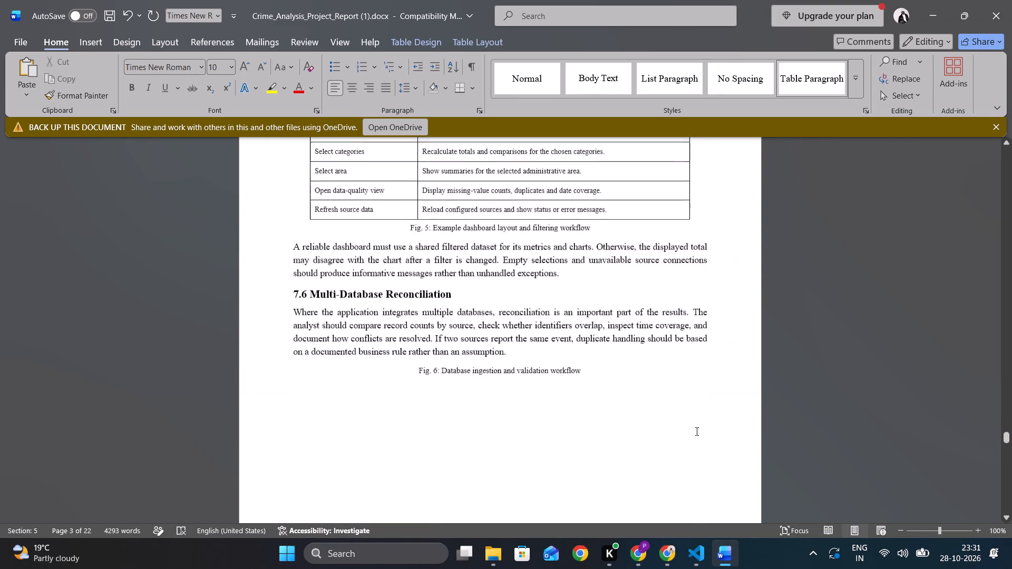
scroll(696, 431, "down", 14)
scroll(696, 431, "down", 7)
scroll(696, 431, "down", 14)
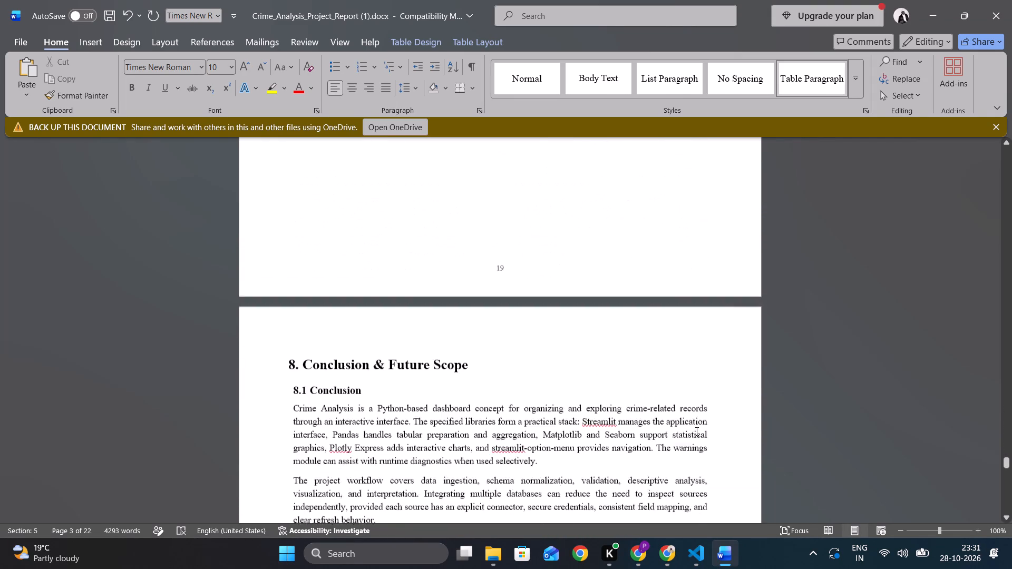
Re-examine the figures and captions in sections 7.2 to 7.6, comparing the Fig. 5 and Fig. 6 captions with the preceding charts.
scroll(696, 431, "up", 16)
scroll(696, 431, "up", 7)
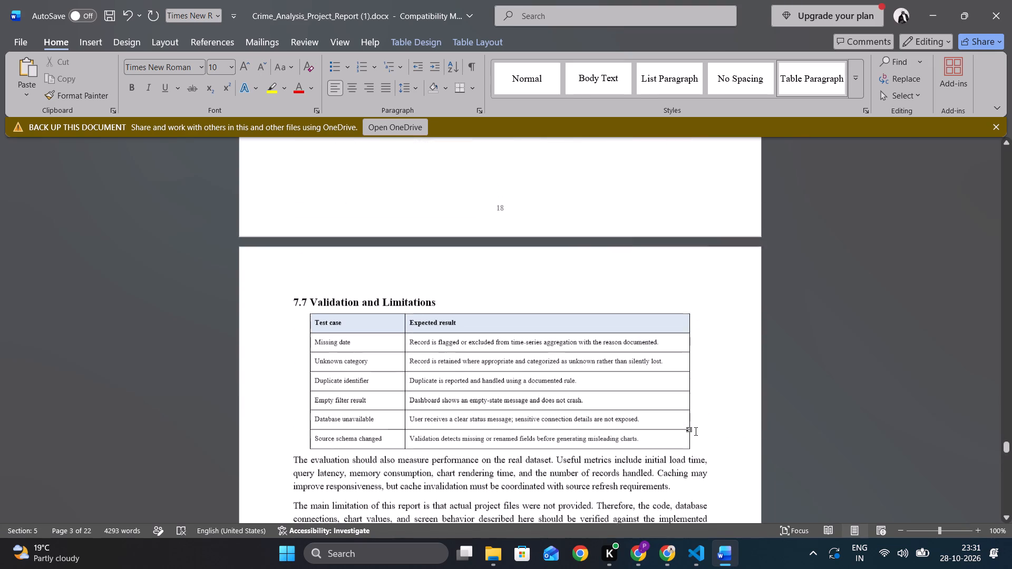
scroll(696, 431, "up", 17)
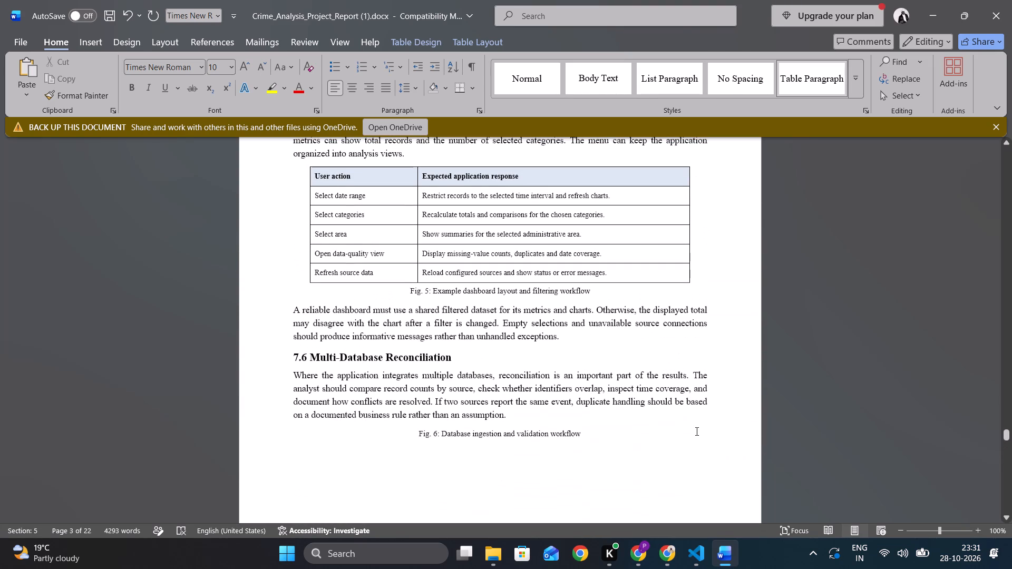
scroll(696, 431, "down", 16)
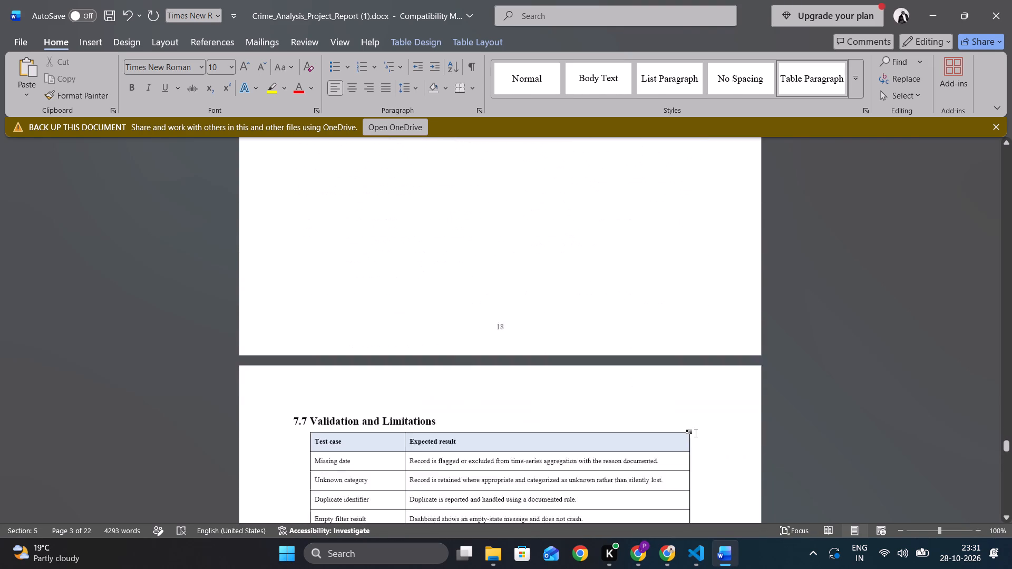
scroll(696, 433, "up", 16)
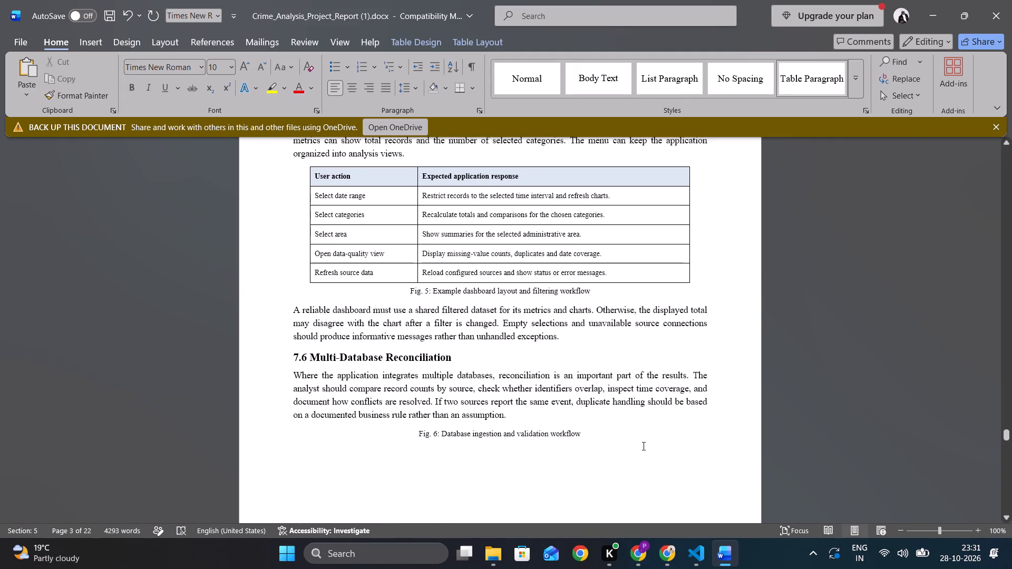
scroll(616, 449, "up", 12)
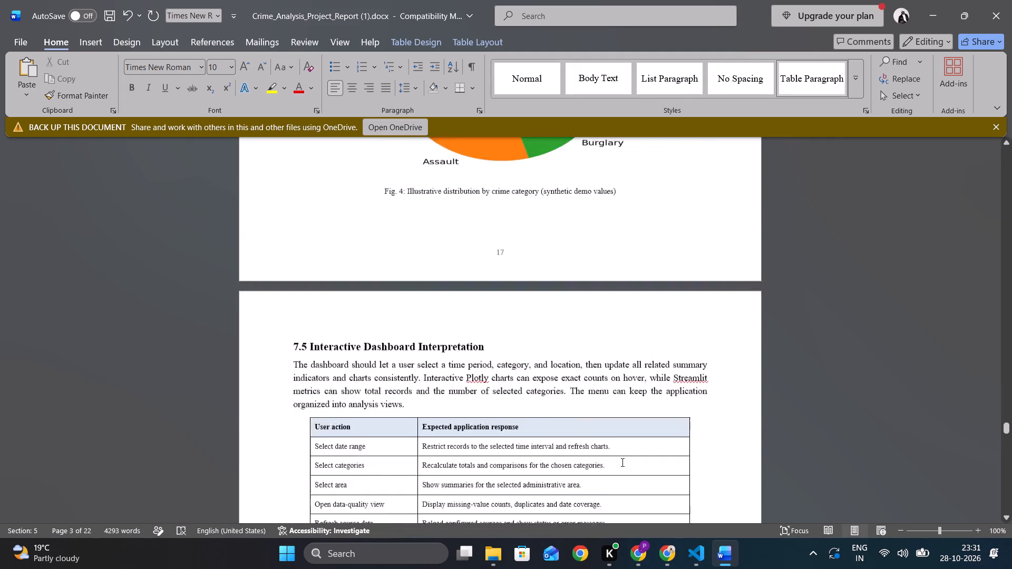
scroll(621, 462, "up", 19)
scroll(625, 477, "up", 8)
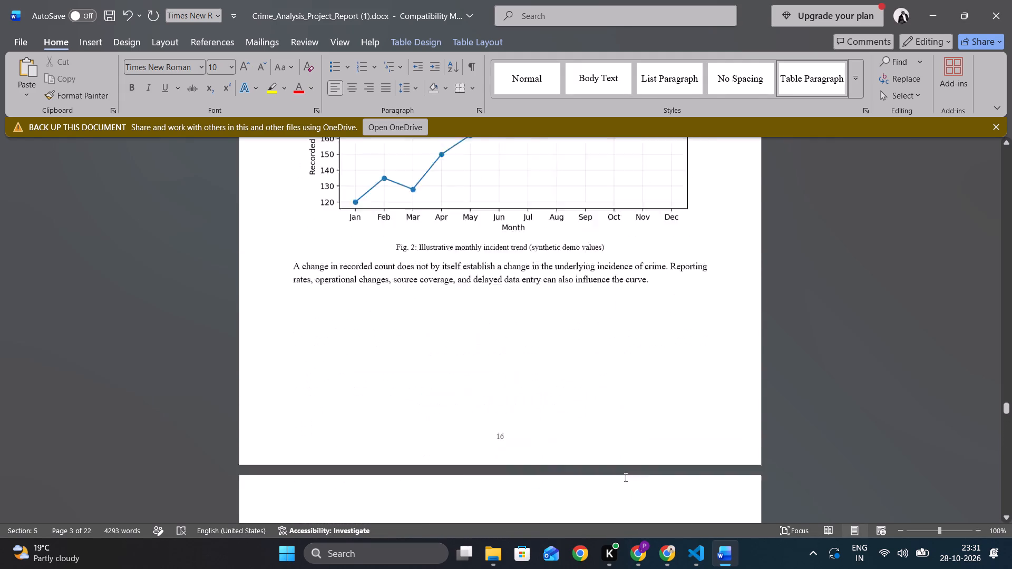
scroll(626, 478, "up", 8)
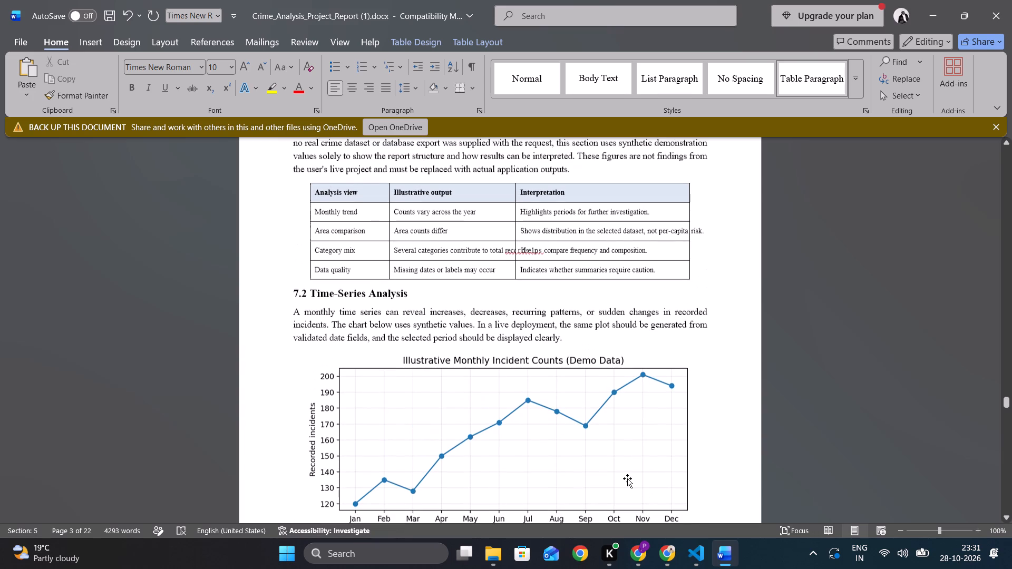
Delete the Fig. 6 caption, "Database ingestion and validation workflow", below the section 7.6 Multi-Database Reconciliation paragraph.
scroll(627, 478, "down", 6)
scroll(627, 478, "down", 20)
scroll(627, 478, "down", 7)
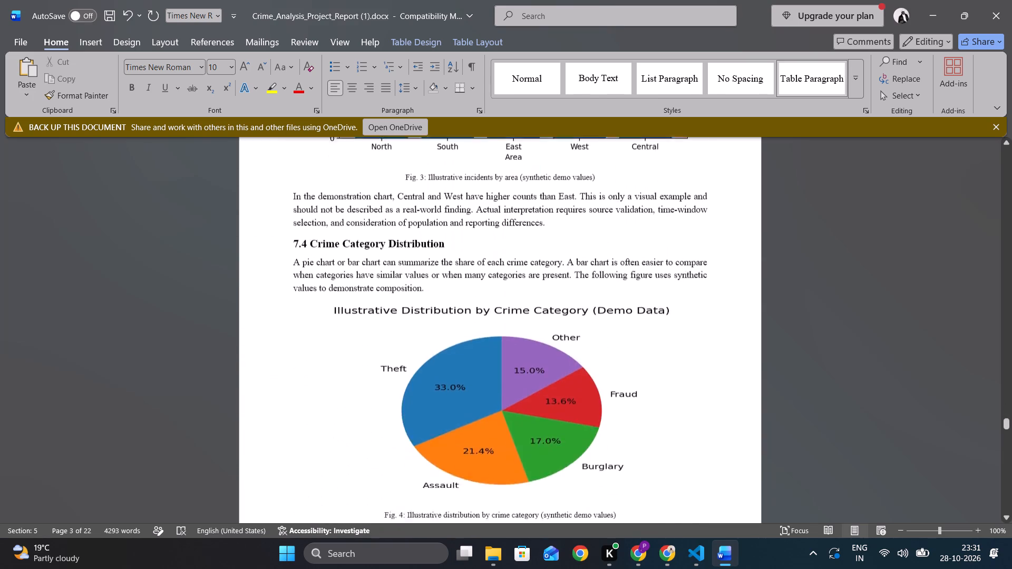
scroll(627, 478, "down", 17)
left_click(515, 402)
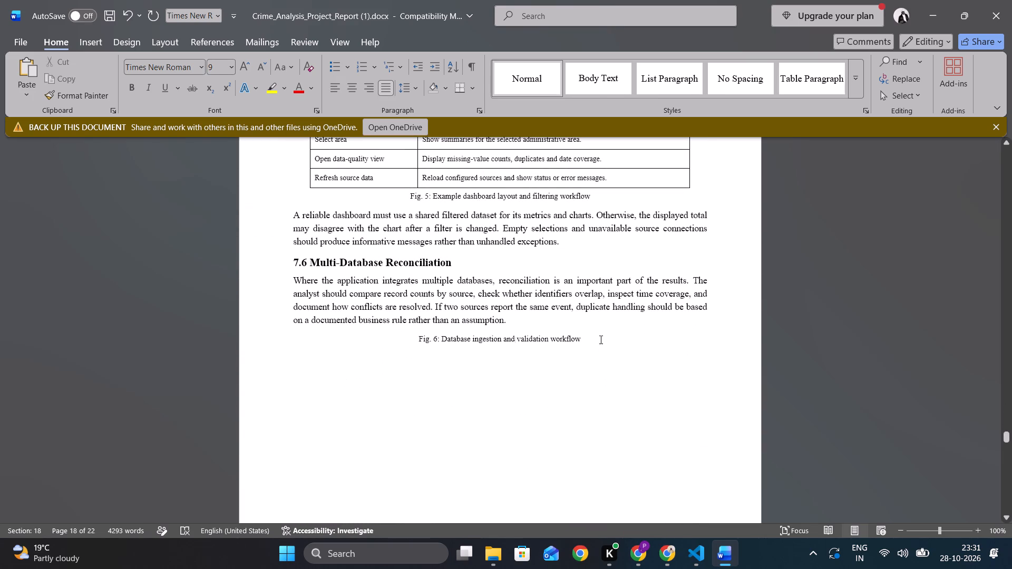
left_click_drag(594, 332, 417, 351)
key("Delete")
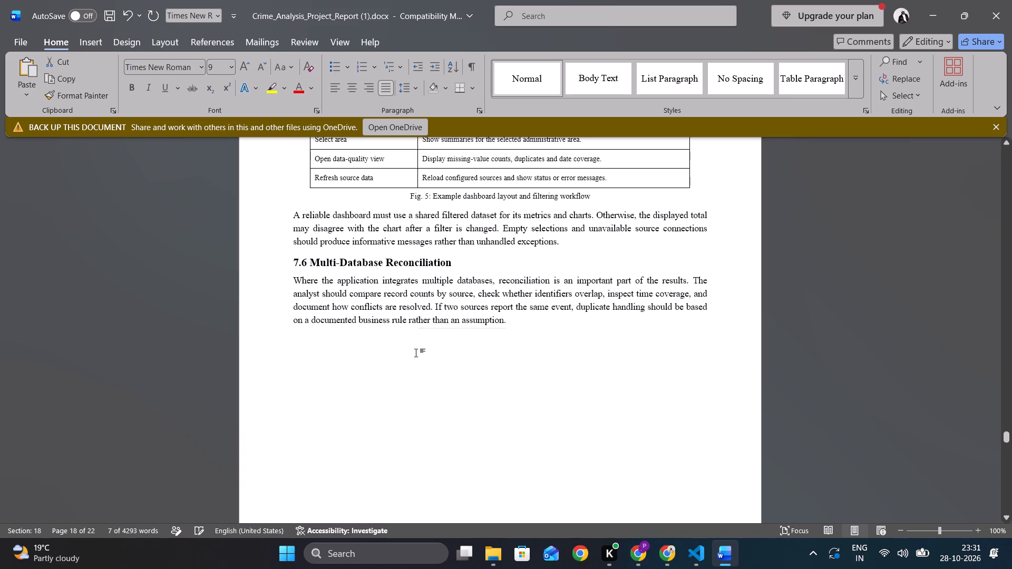
Examine the table and closing paragraphs of section 7.7 Validation and Limitations alongside the preceding section 7.6 page.
scroll(577, 382, "down", 6)
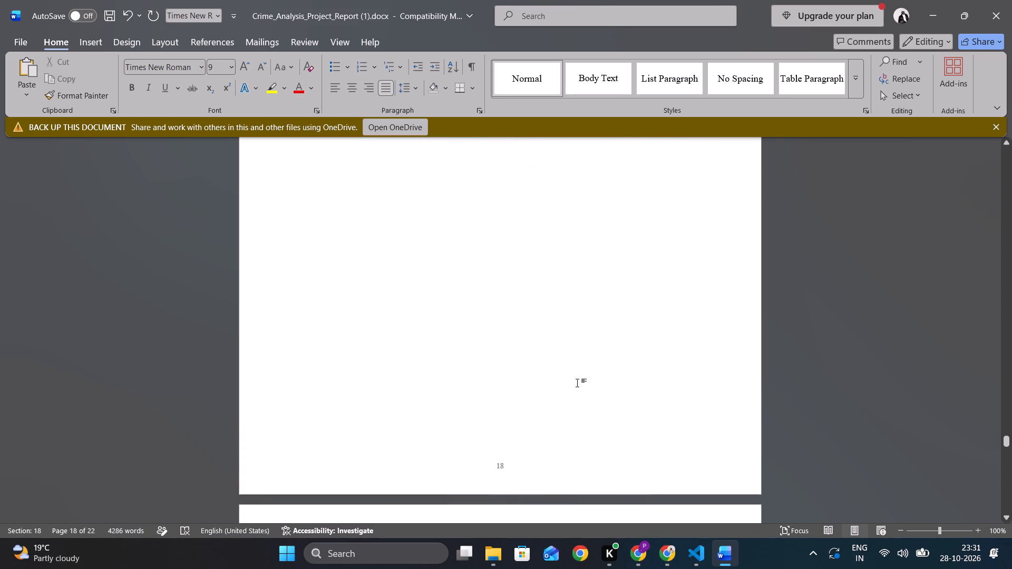
scroll(577, 382, "down", 13)
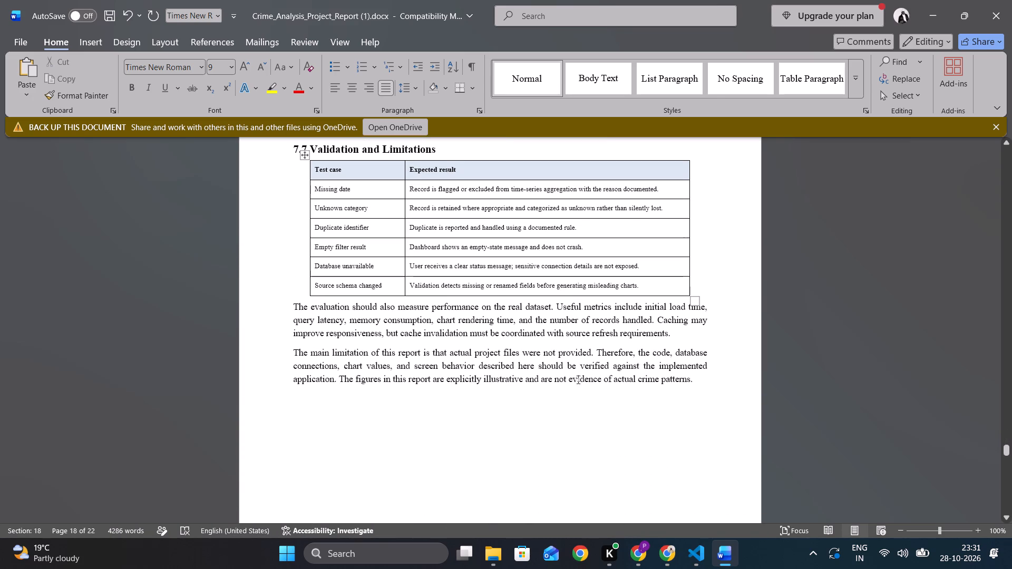
left_click_drag(705, 386, 377, 346)
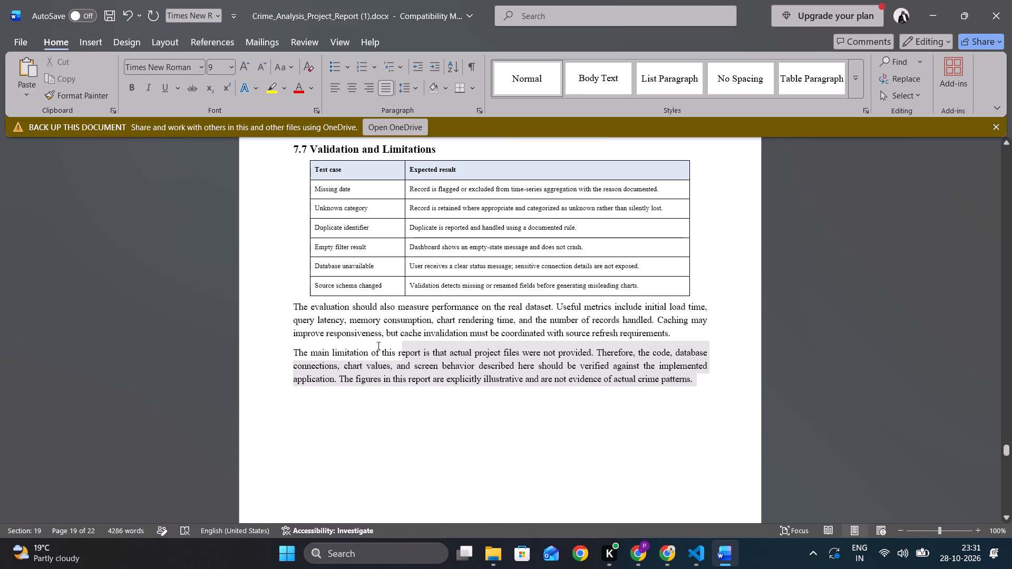
left_click_drag(377, 346, 295, 311)
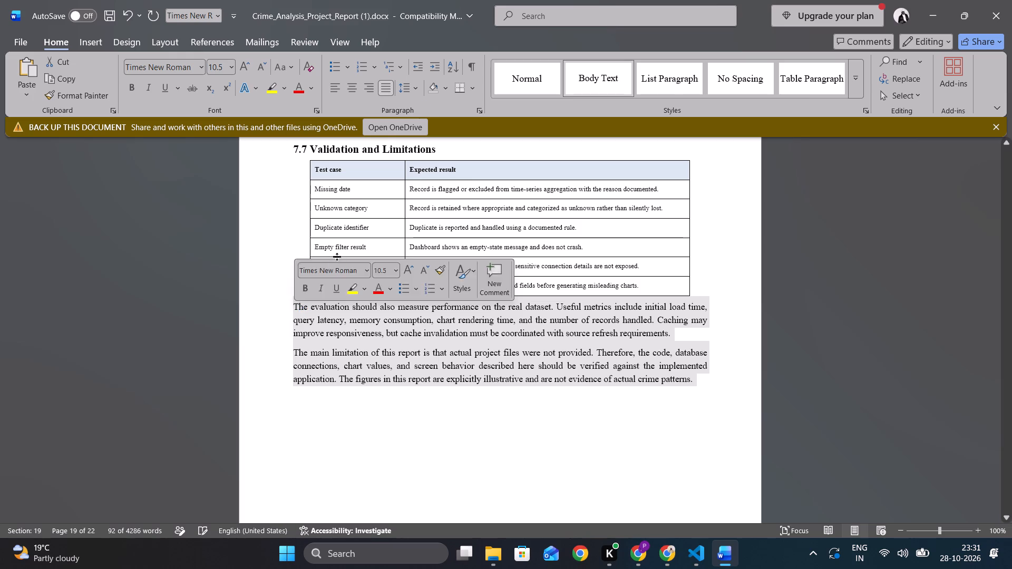
left_click(666, 439)
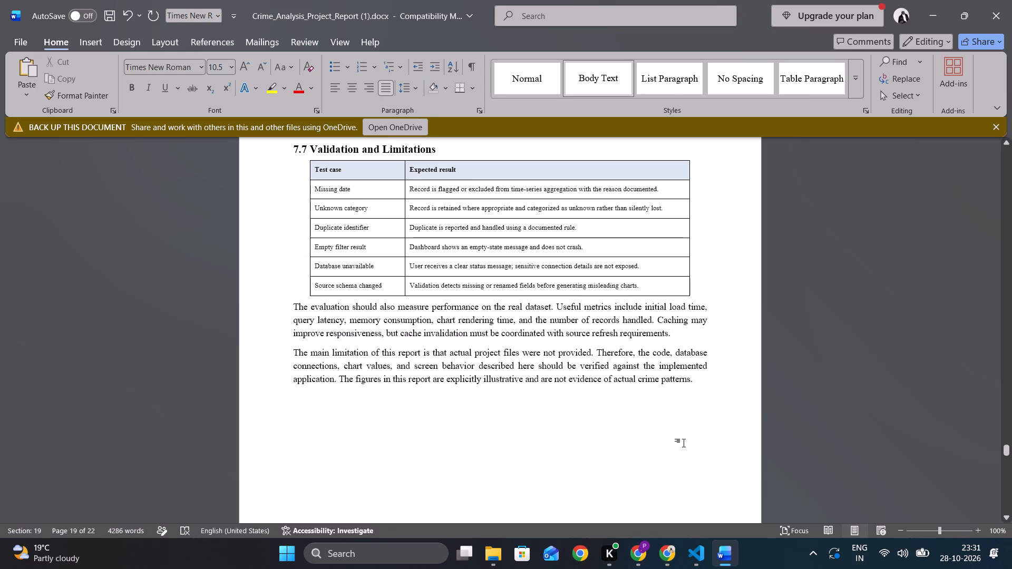
scroll(684, 443, "up", 8)
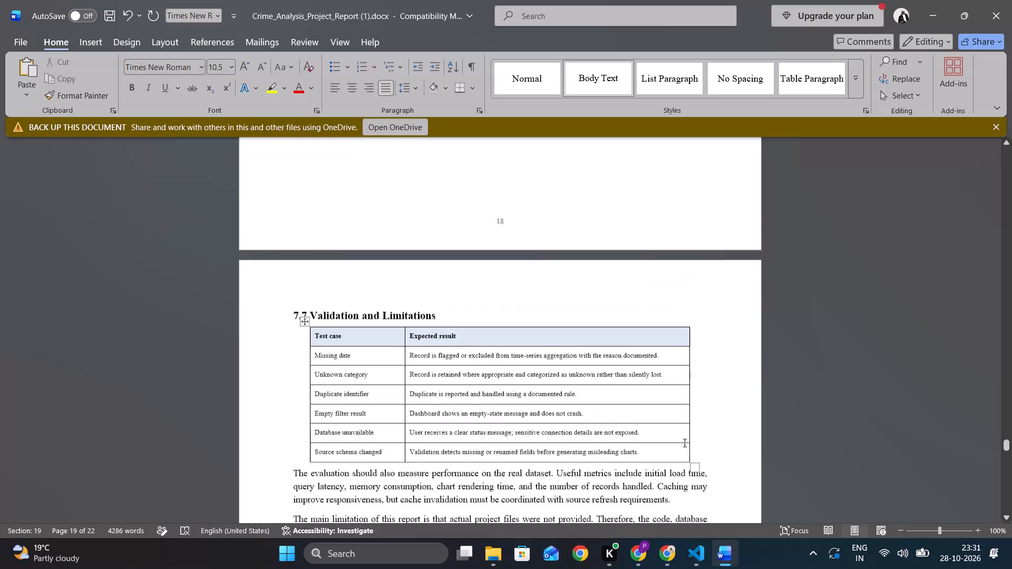
scroll(684, 443, "up", 14)
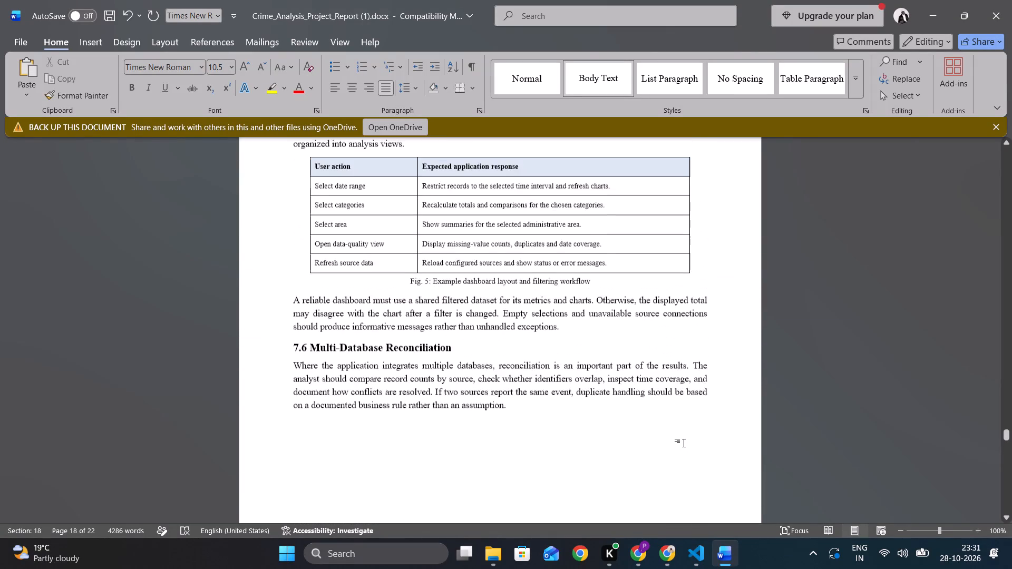
scroll(684, 443, "down", 17)
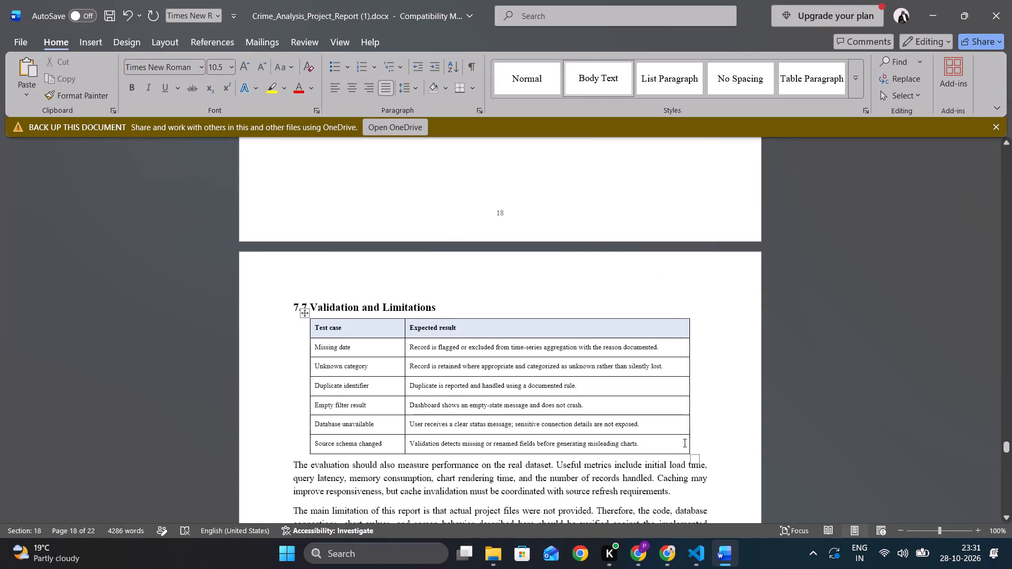
scroll(684, 443, "down", 5)
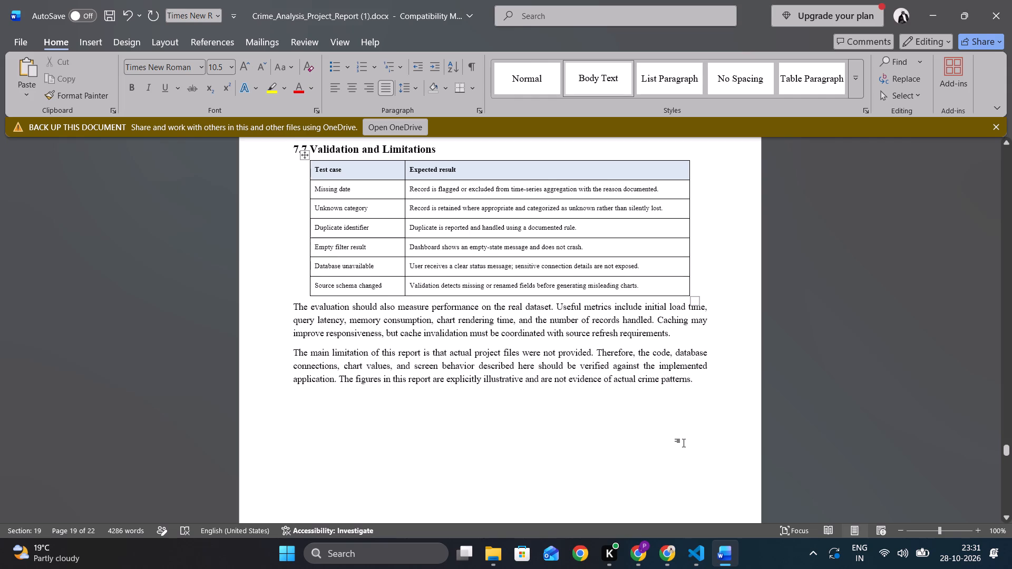
Review the charts and captions in sections 7.3 Area-Wise Comparison and 7.4 Crime Category Distribution.
scroll(684, 443, "up", 7)
scroll(684, 443, "up", 20)
scroll(684, 443, "up", 20)
scroll(684, 443, "up", 4)
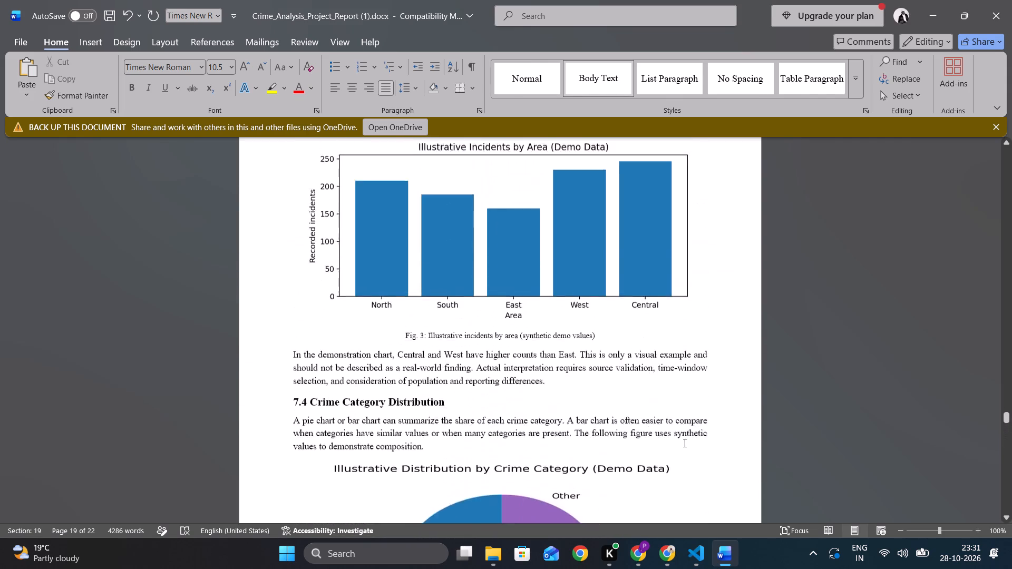
scroll(684, 443, "up", 4)
scroll(684, 443, "down", 10)
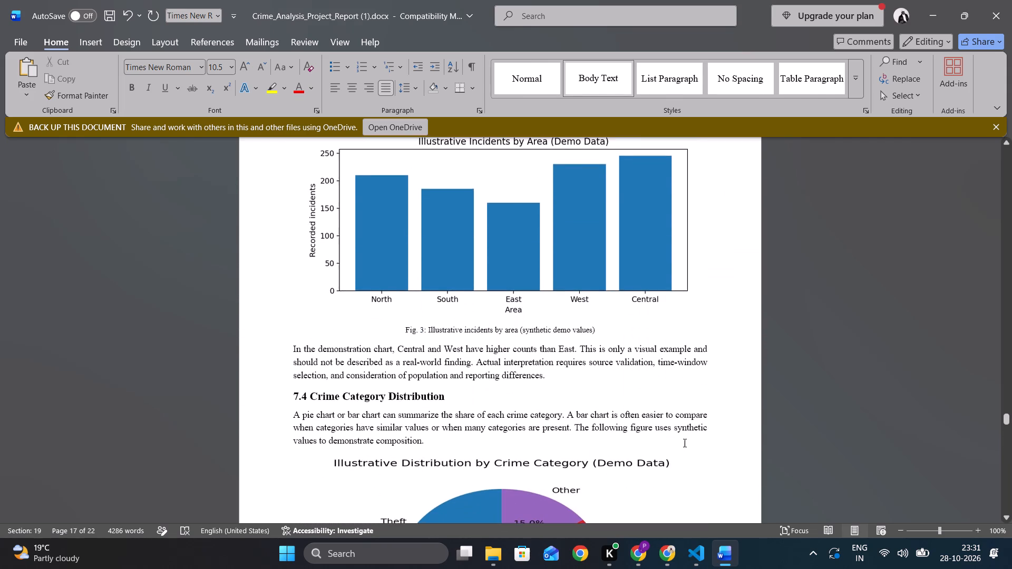
scroll(684, 443, "down", 11)
scroll(684, 443, "up", 17)
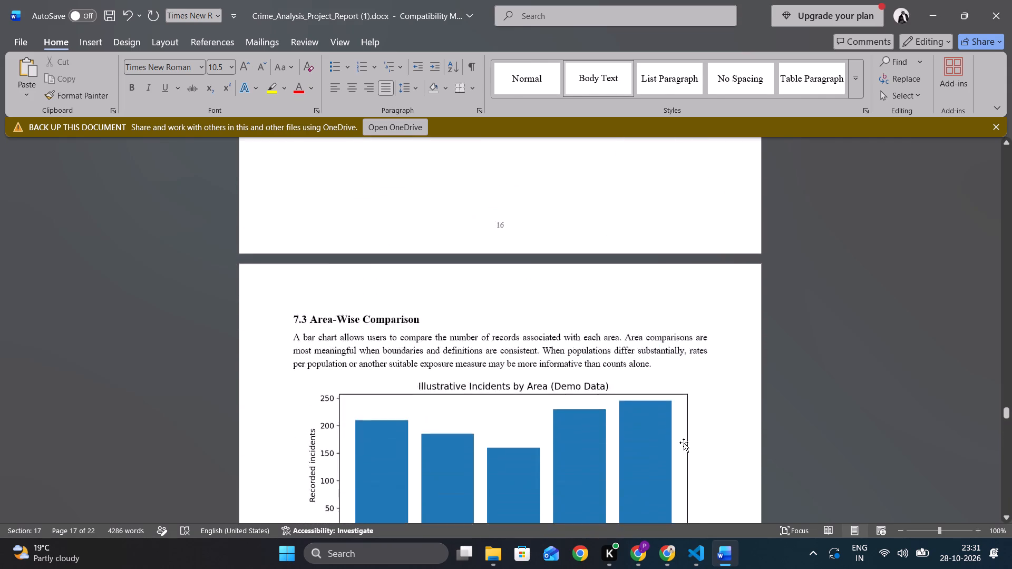
Delete the entire Fig. 6 row, "Database ingestion and validation workflow", from the List of Figures table.
scroll(684, 443, "up", 20)
scroll(684, 443, "up", 20)
scroll(684, 443, "up", 9)
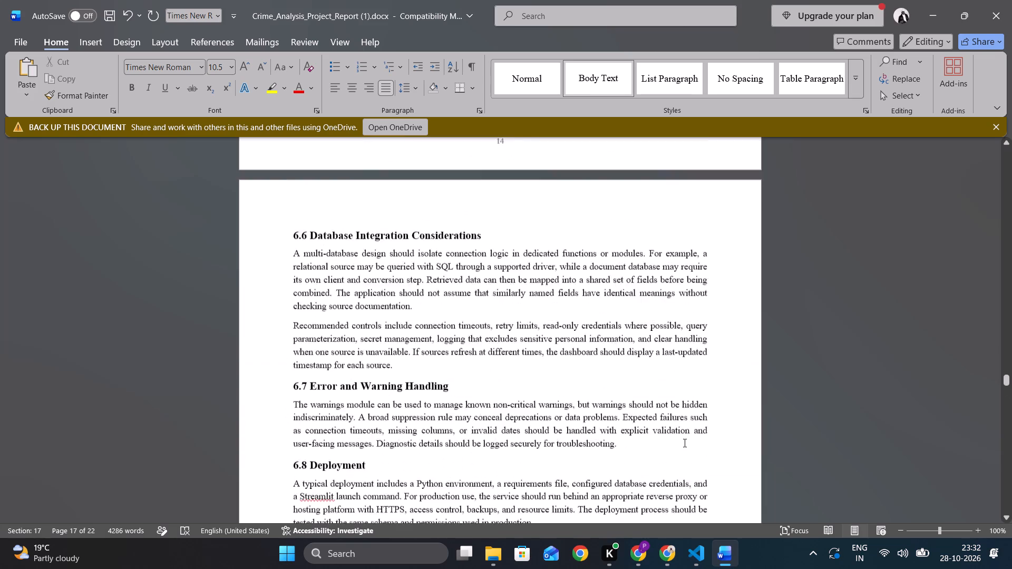
scroll(684, 443, "up", 20)
scroll(684, 443, "up", 20)
scroll(684, 443, "up", 9)
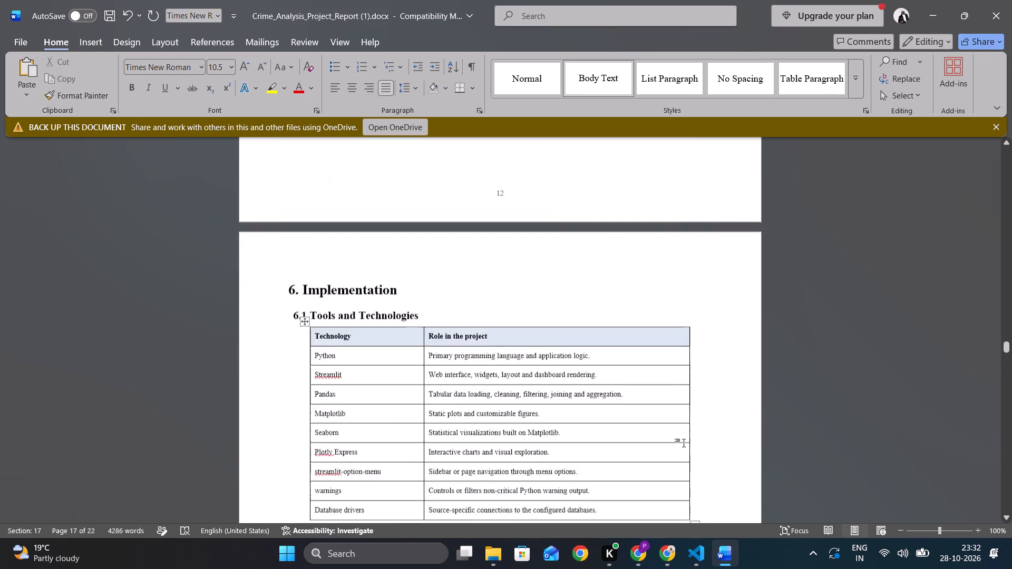
scroll(684, 443, "up", 20)
scroll(684, 443, "up", 20)
scroll(684, 443, "up", 8)
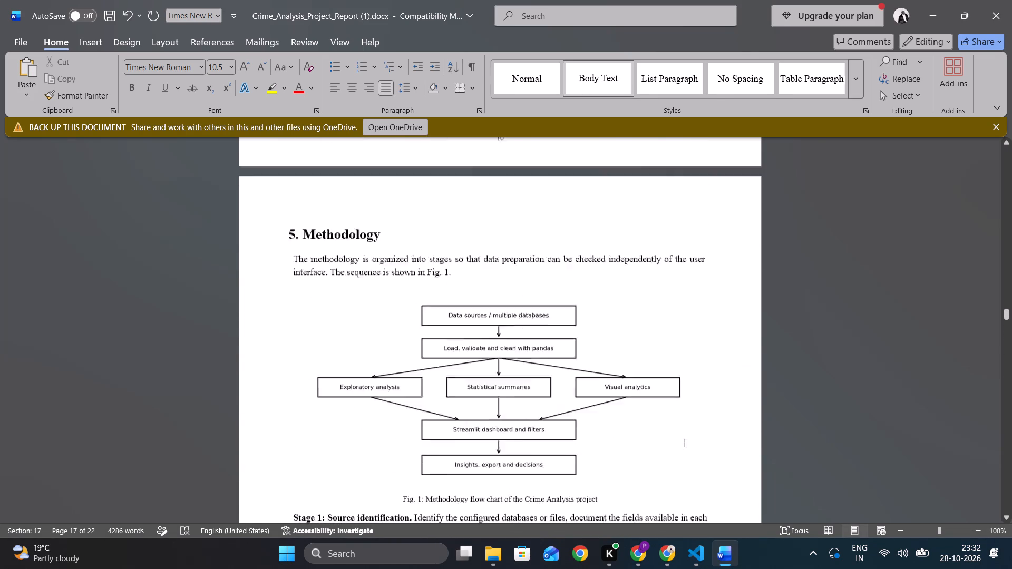
scroll(684, 443, "up", 10)
scroll(684, 443, "up", 20)
scroll(684, 443, "up", 8)
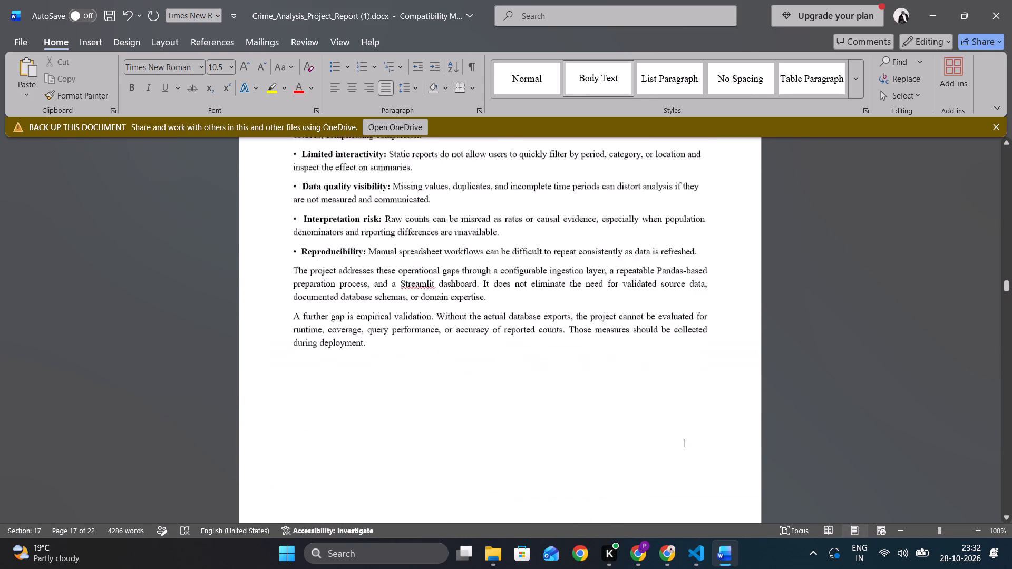
scroll(684, 443, "up", 19)
scroll(684, 443, "up", 15)
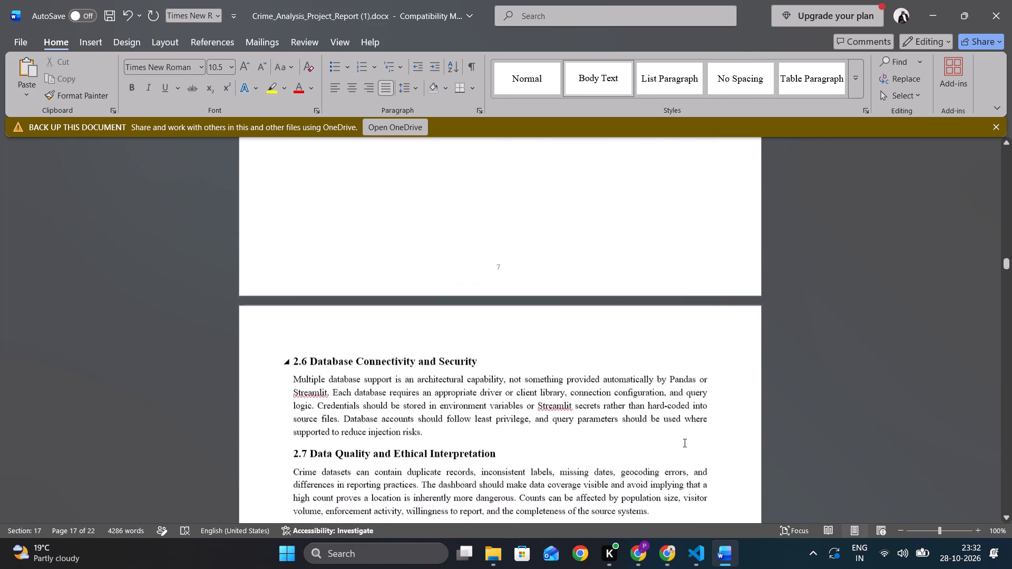
scroll(684, 443, "up", 20)
scroll(684, 443, "up", 20)
scroll(684, 443, "up", 6)
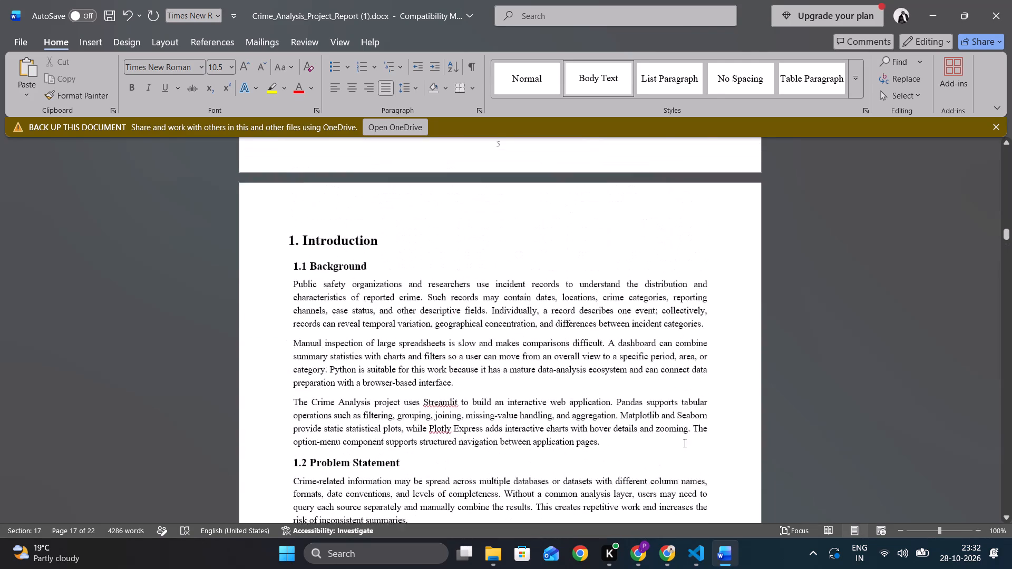
scroll(684, 443, "up", 10)
scroll(684, 443, "up", 17)
scroll(684, 443, "up", 7)
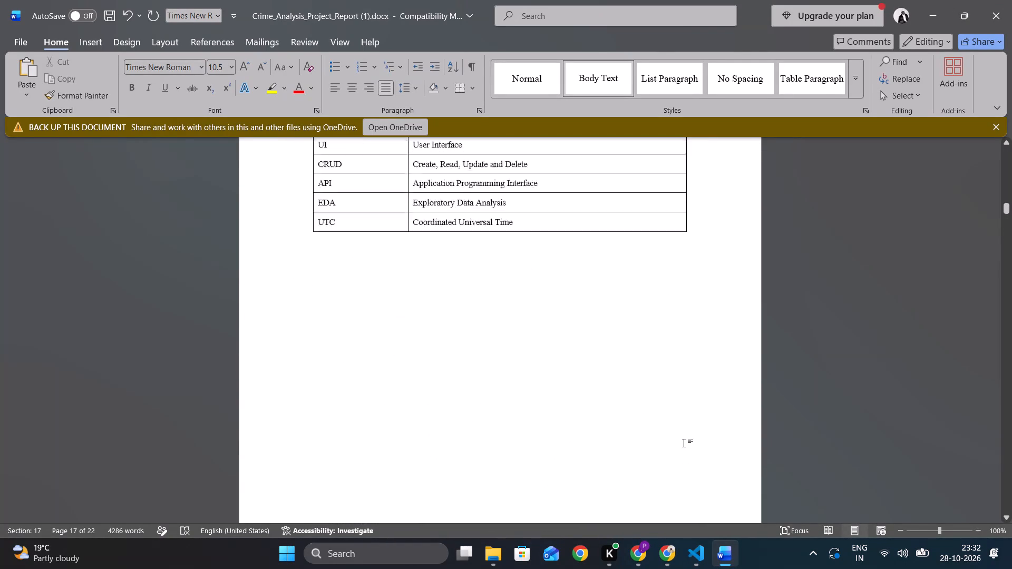
scroll(684, 443, "up", 16)
scroll(684, 443, "up", 17)
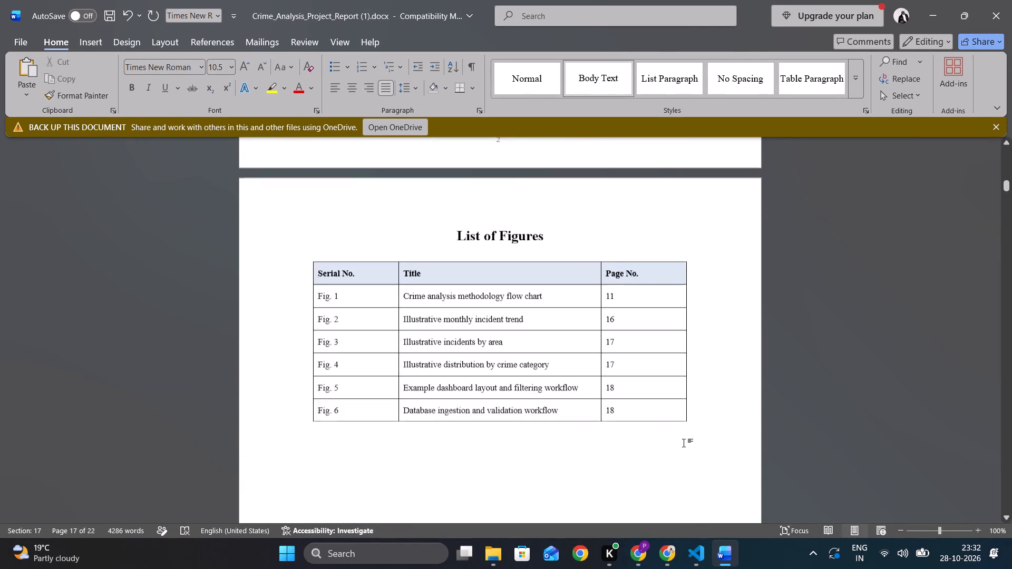
scroll(684, 443, "up", 6)
scroll(684, 443, "down", 5)
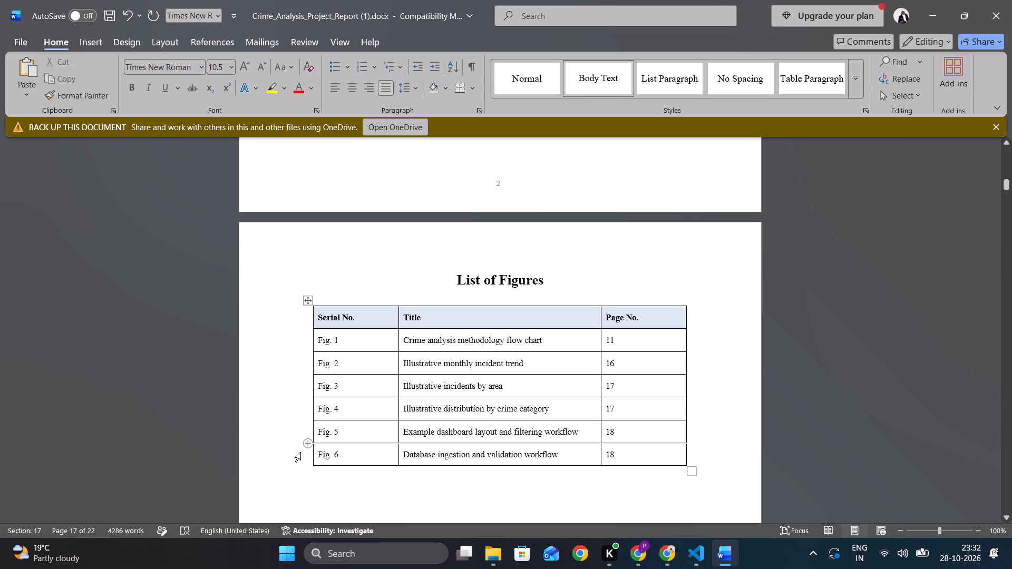
right_click(309, 442)
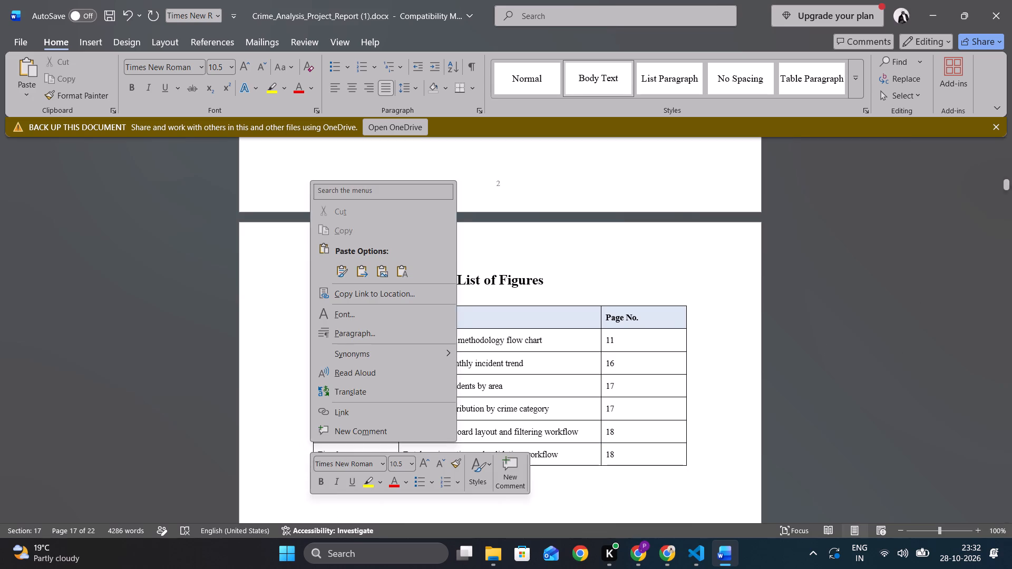
left_click(281, 457)
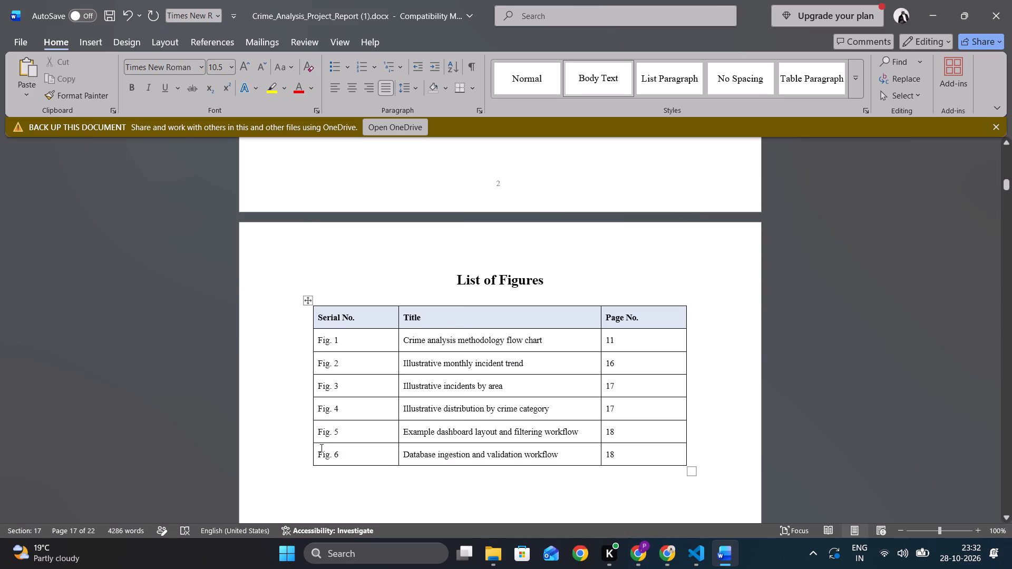
right_click(308, 443)
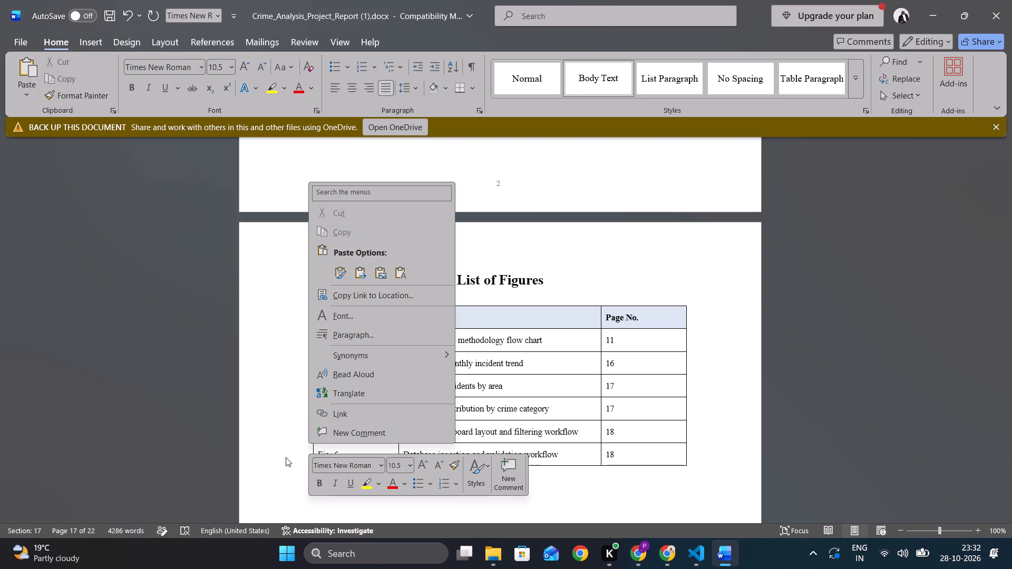
left_click(286, 457)
left_click(315, 457)
right_click(316, 459)
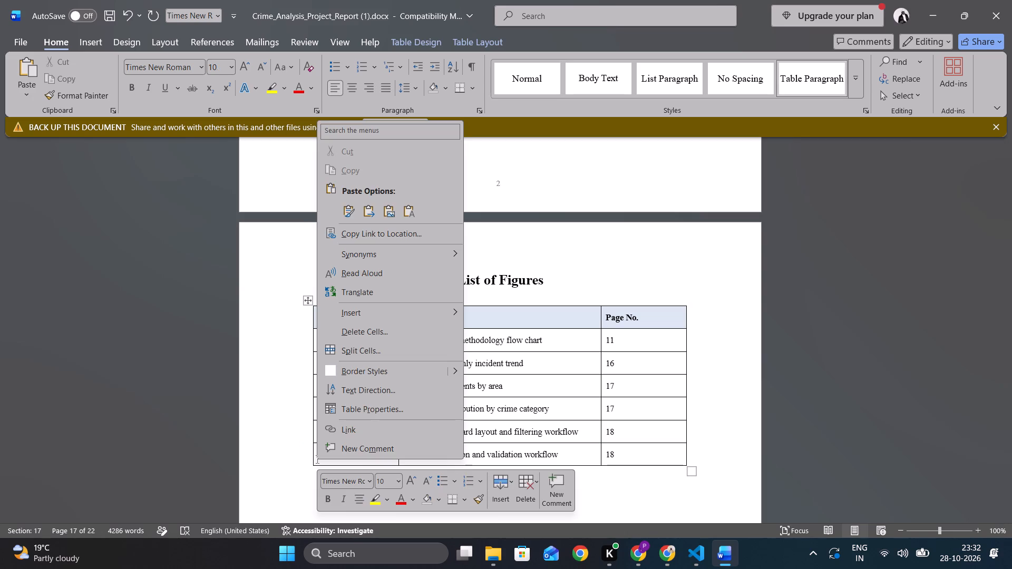
left_click(375, 333)
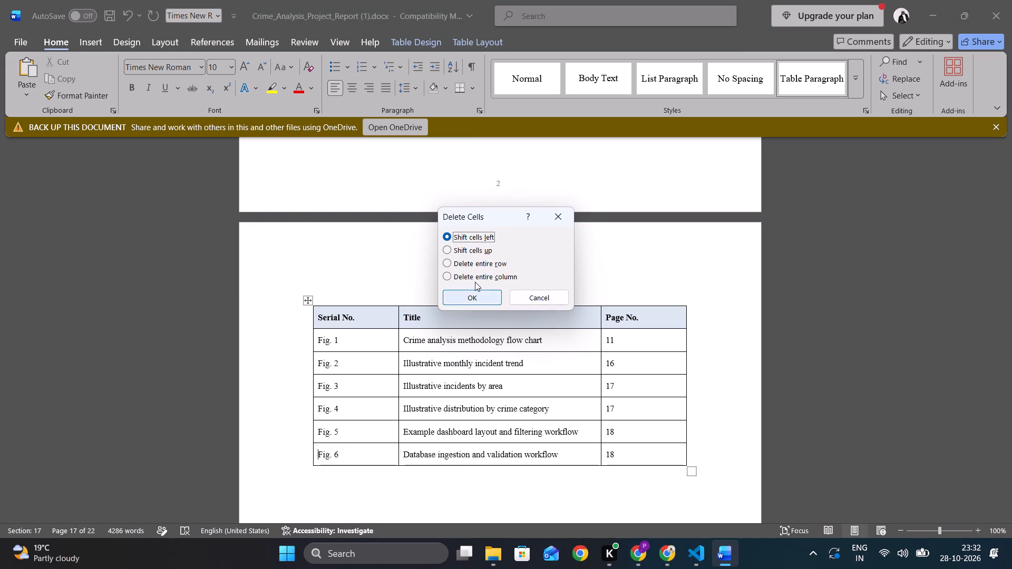
left_click(475, 264)
left_click(466, 299)
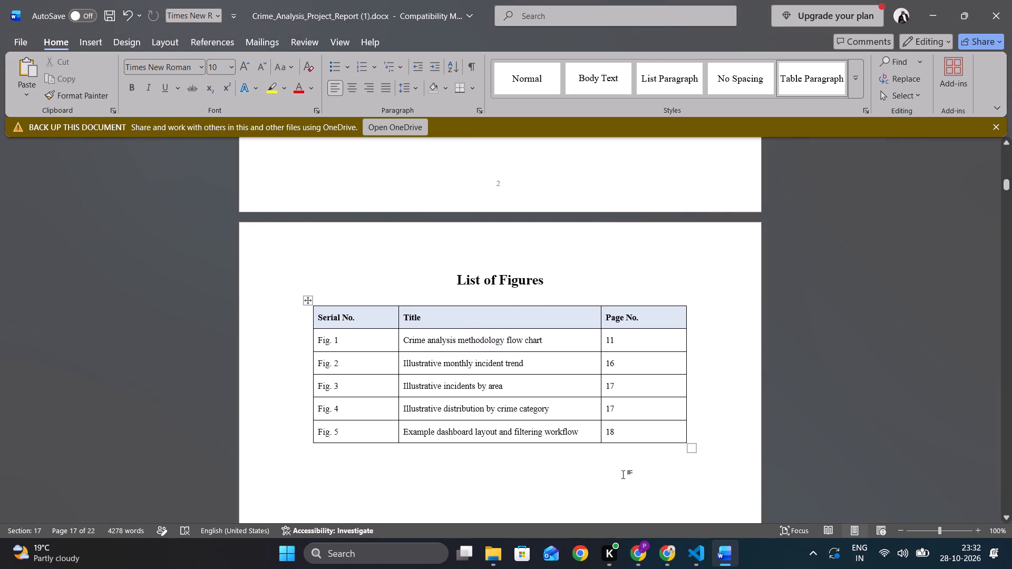
Review the report from the List of Figures through section 7.7, checking the figures, captions and page numbers against the list.
scroll(607, 457, "down", 1)
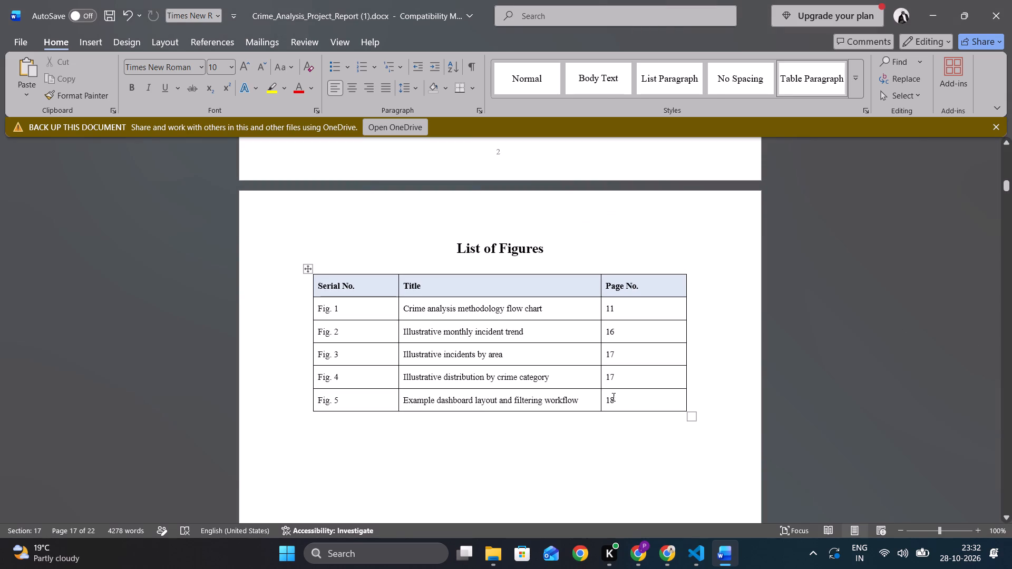
left_click_drag(1006, 184, 1007, 191)
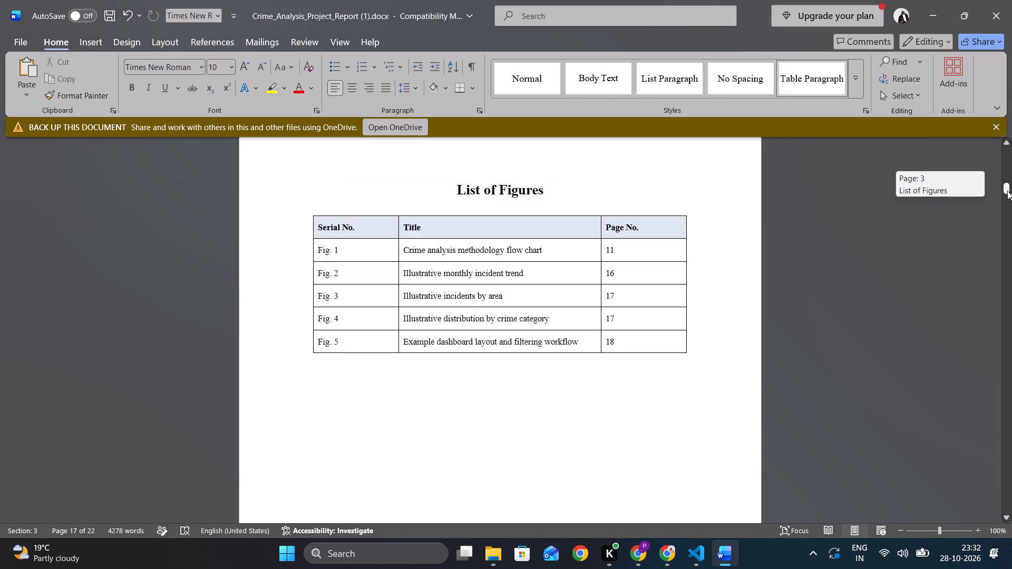
left_click_drag(1007, 191, 1007, 247)
scroll(621, 424, "down", 8)
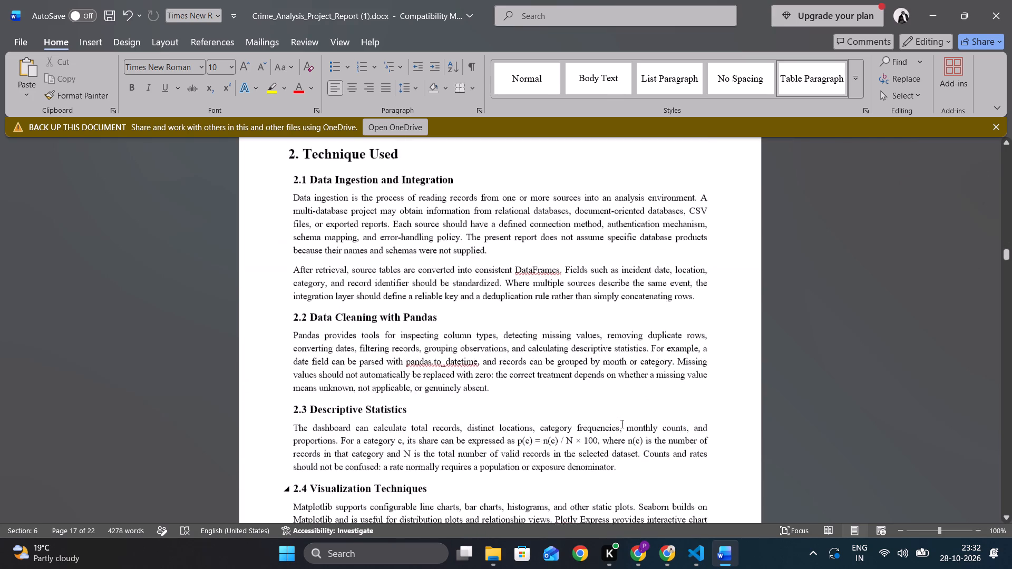
scroll(621, 424, "down", 20)
scroll(621, 424, "down", 20)
scroll(621, 424, "down", 14)
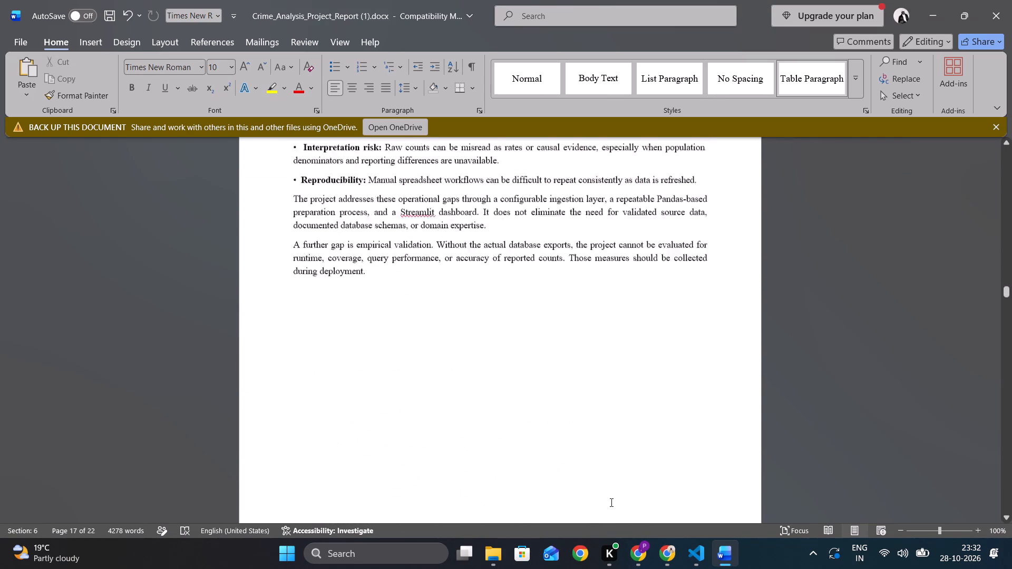
scroll(610, 502, "down", 20)
scroll(610, 502, "down", 20)
scroll(610, 502, "down", 9)
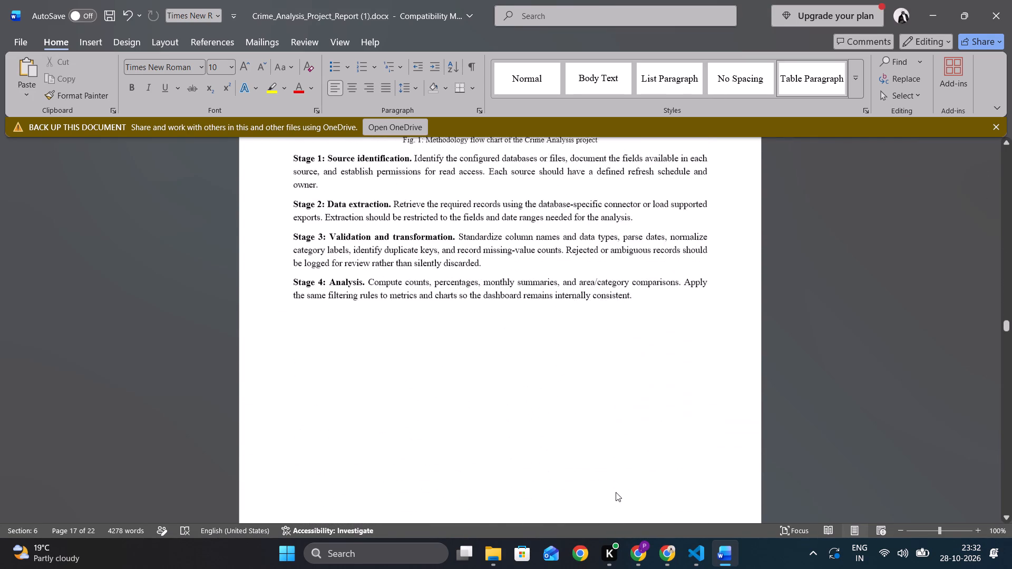
scroll(616, 492, "down", 17)
scroll(622, 489, "down", 20)
scroll(622, 489, "down", 2)
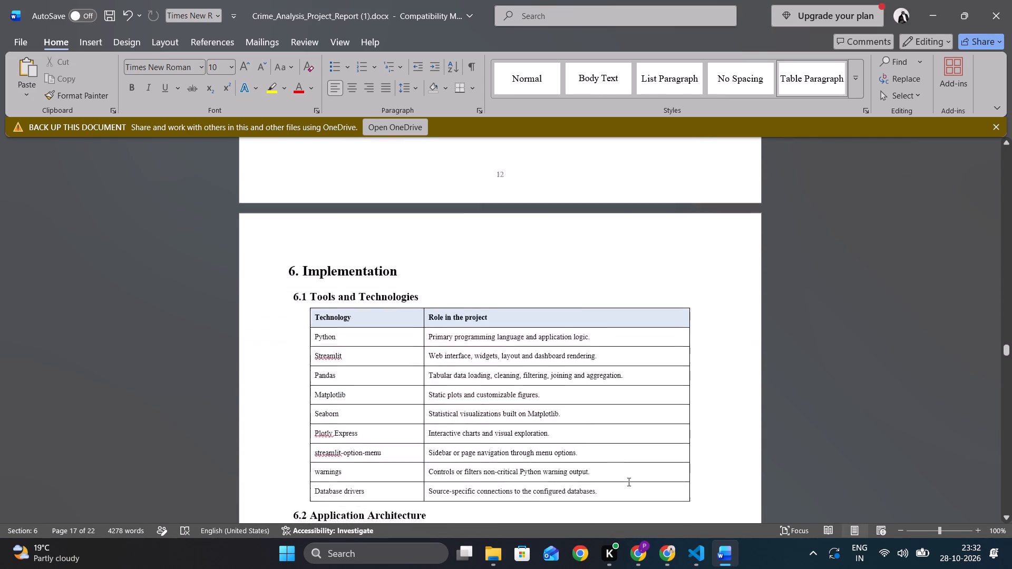
scroll(628, 482, "down", 13)
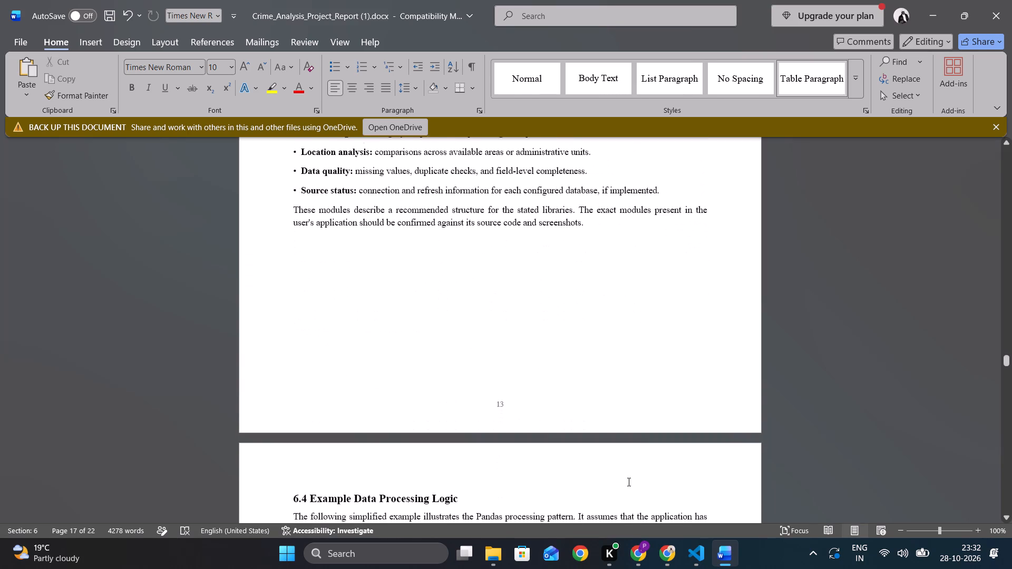
scroll(628, 482, "down", 20)
scroll(628, 482, "down", 20)
scroll(628, 482, "down", 4)
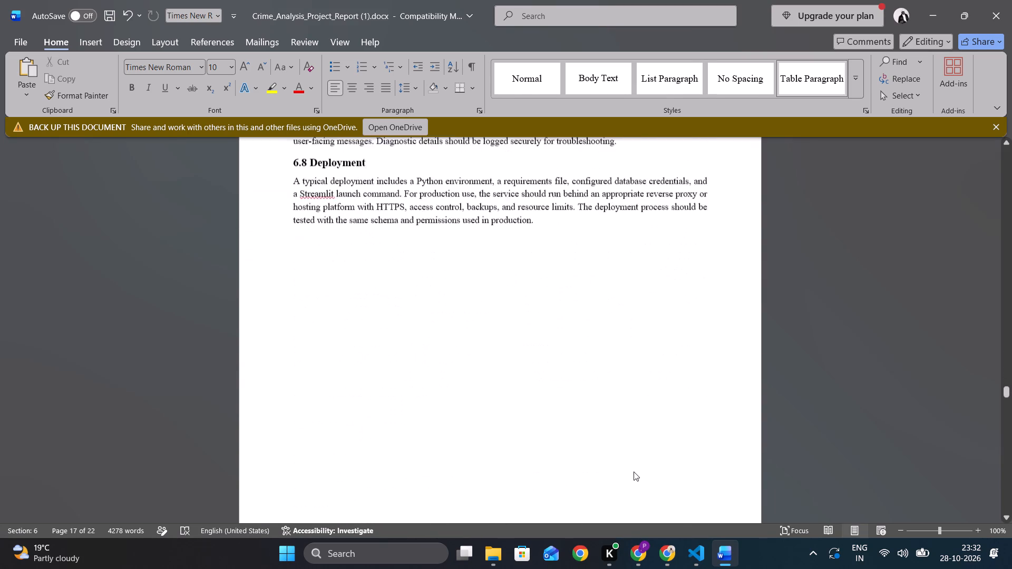
scroll(634, 472, "down", 15)
scroll(634, 470, "down", 8)
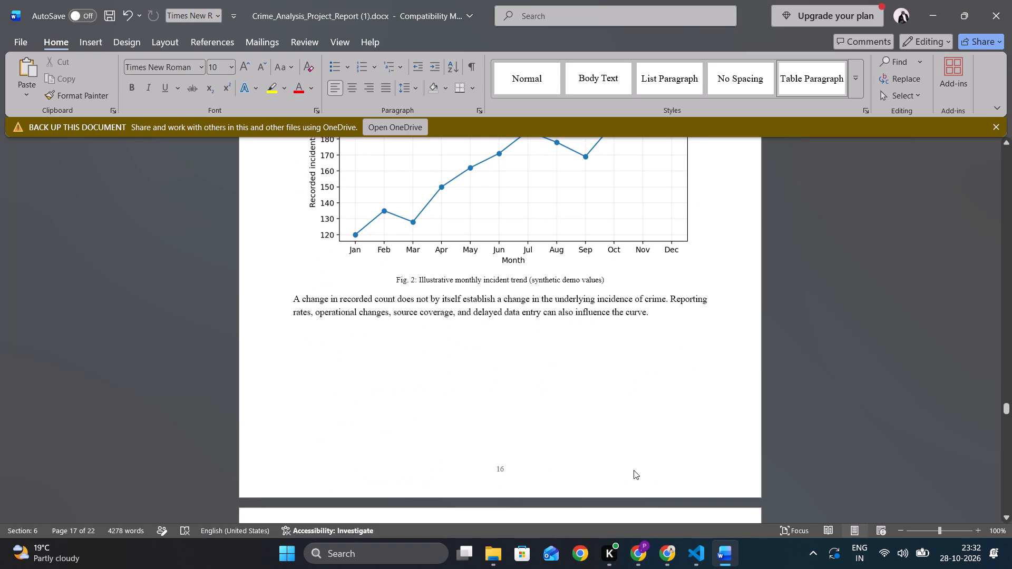
scroll(634, 470, "down", 15)
scroll(634, 470, "down", 6)
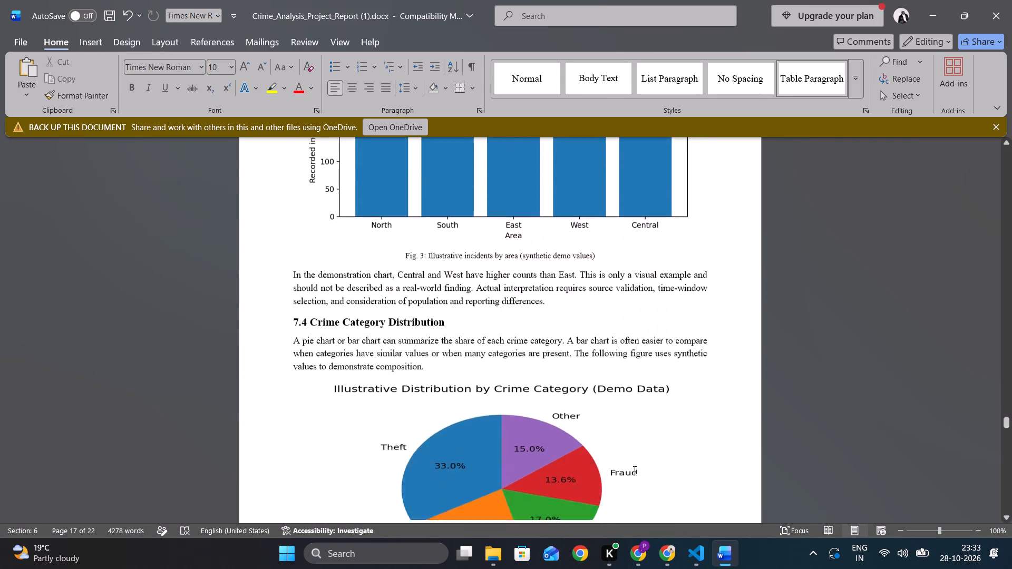
scroll(634, 470, "down", 20)
scroll(638, 468, "down", 18)
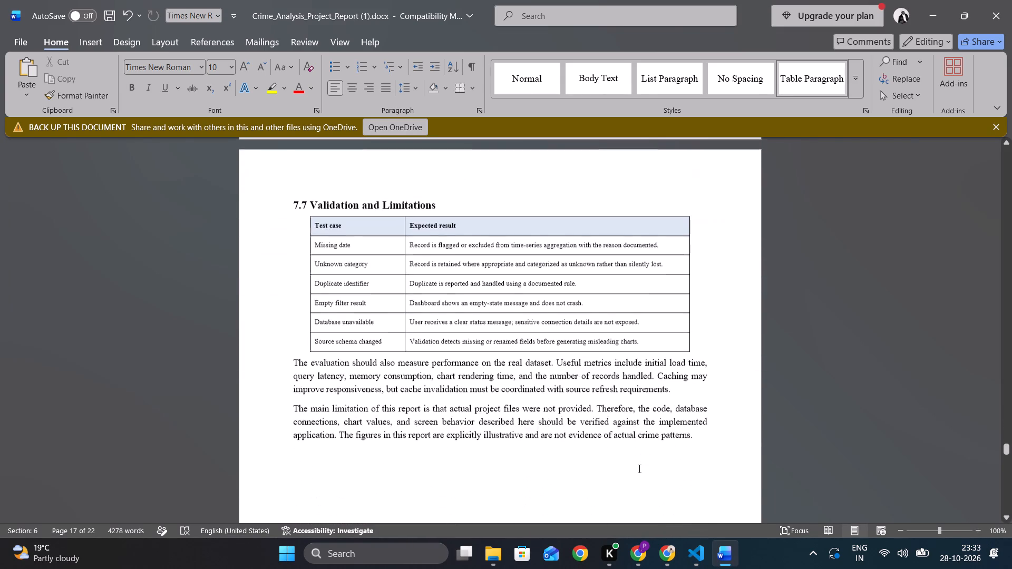
scroll(638, 468, "down", 12)
scroll(638, 468, "up", 14)
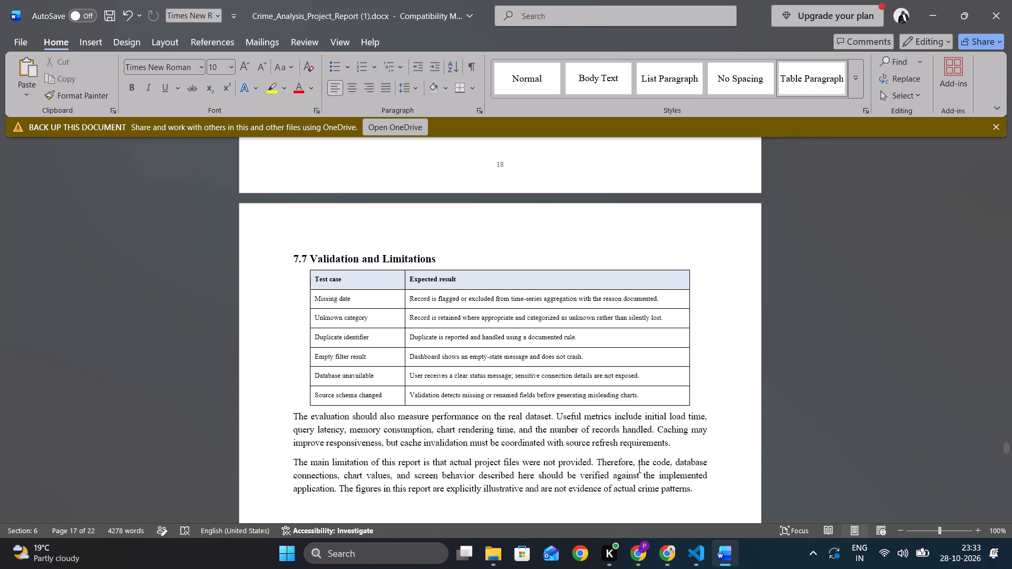
Save the corrected Crime Analysis report.
key("ctrl+s")
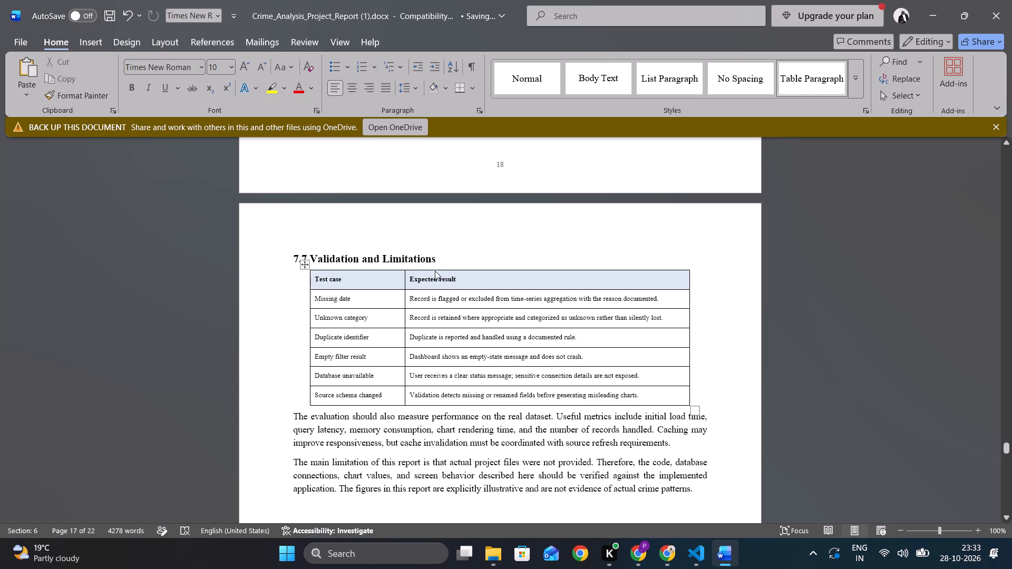
Save a copy of the report as "Crime_Analysis_Project_Report .docx" in the python project folder, dropping the "(1)" and upgrading to the newest file format.
scroll(414, 252, "up", 5)
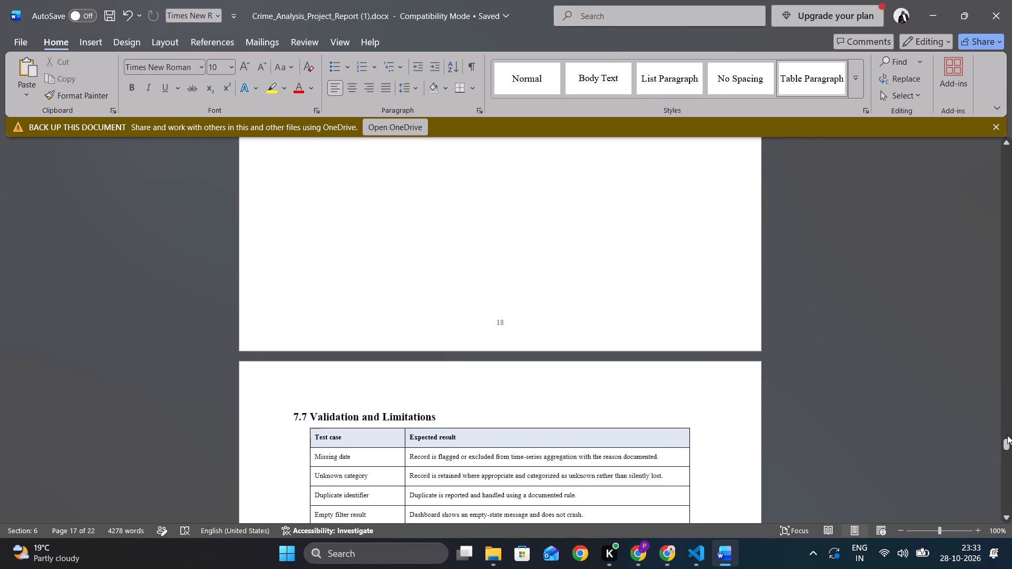
left_click_drag(1007, 443, 975, 144)
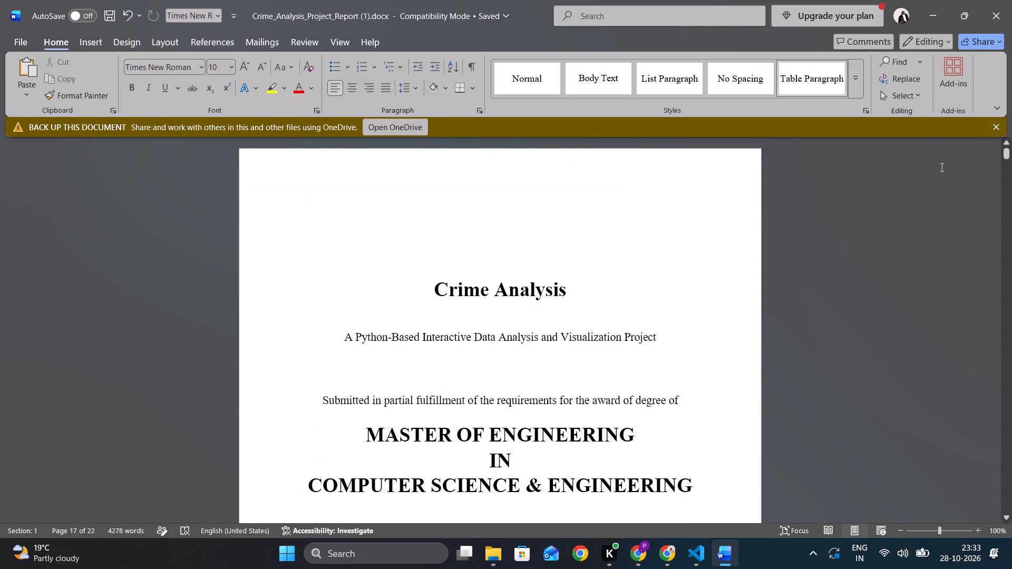
scroll(514, 338, "down", 11)
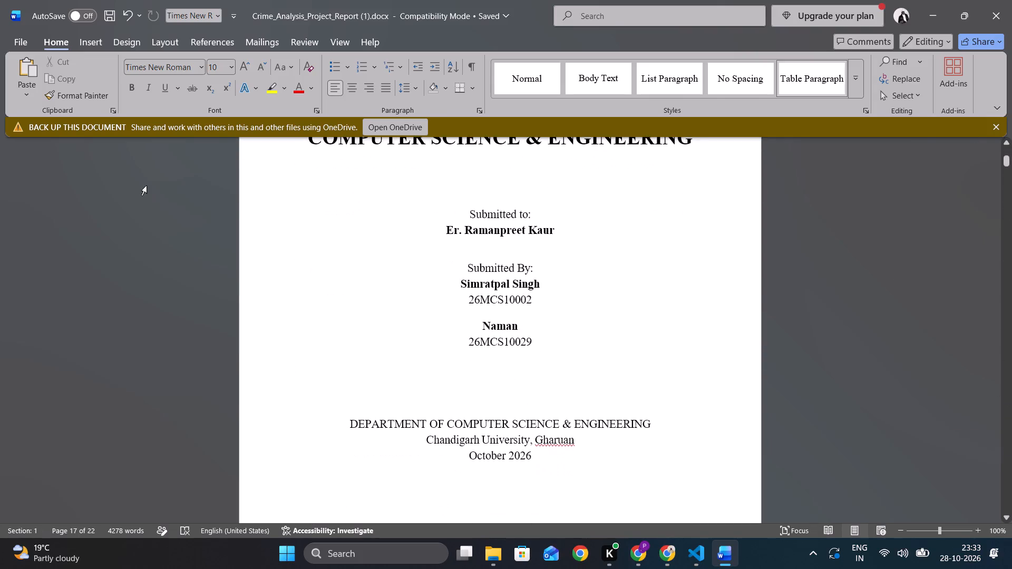
left_click(25, 33)
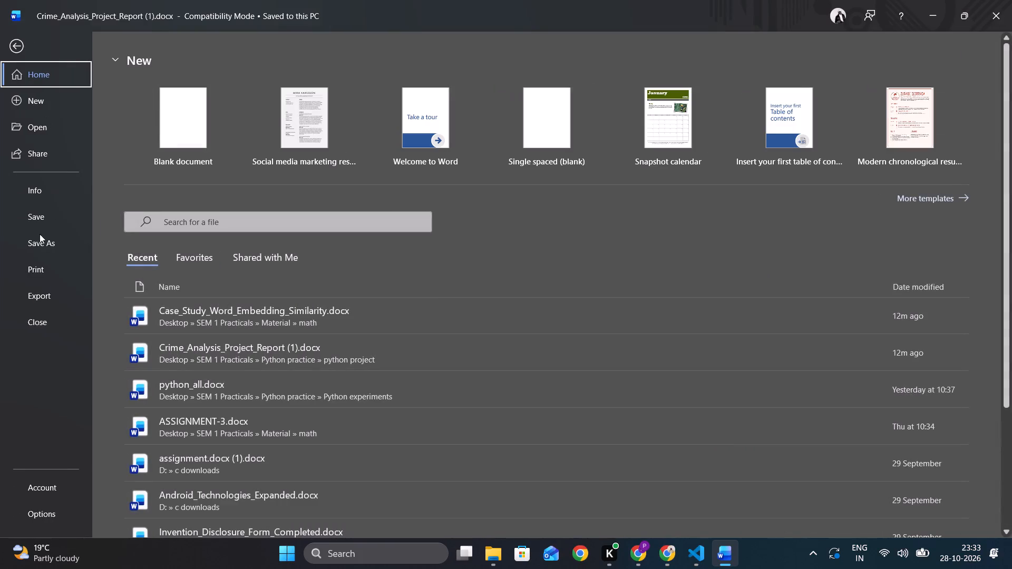
left_click(40, 247)
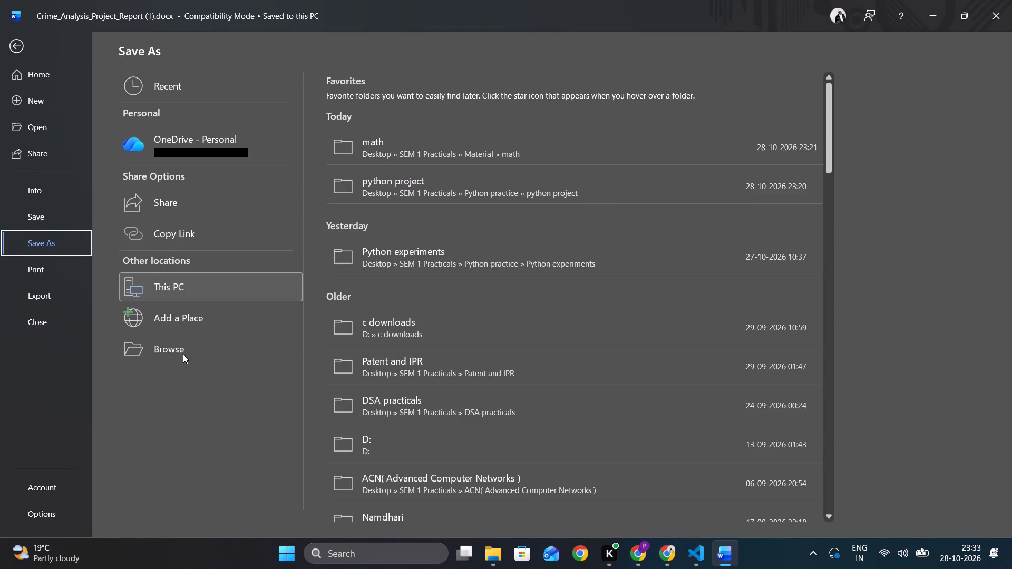
left_click(183, 354)
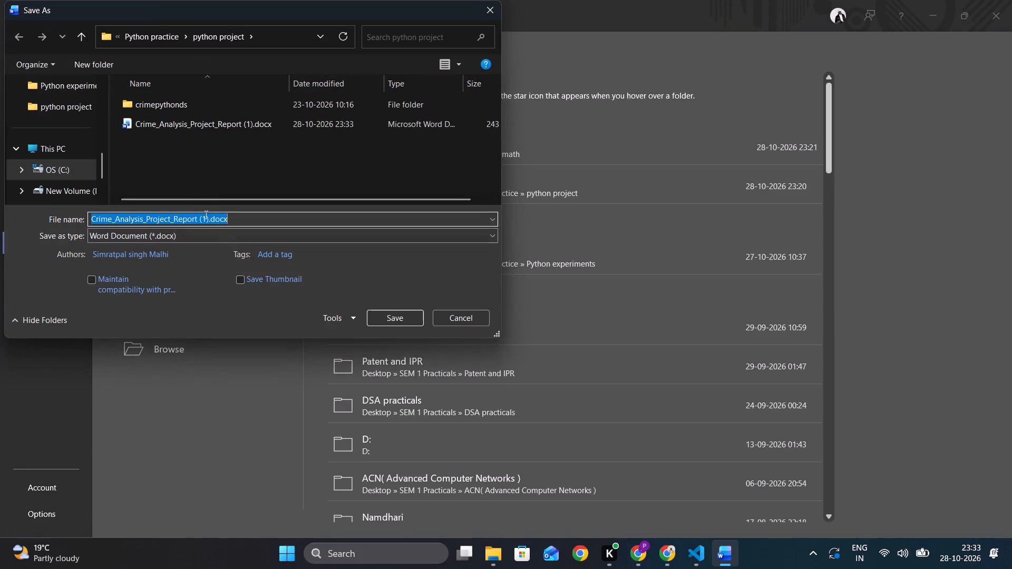
left_click(208, 220)
key("BackSpace")
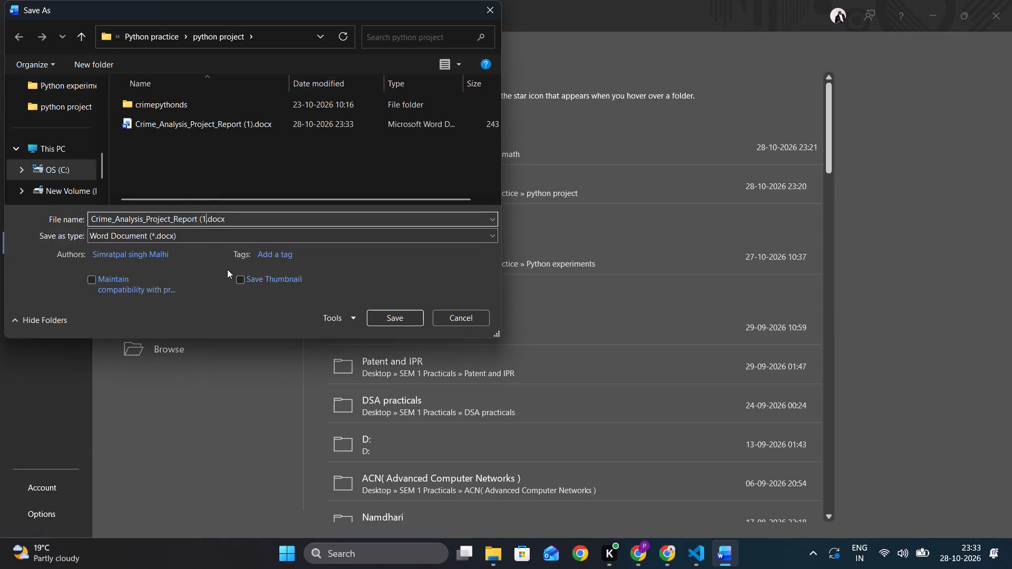
key("BackSpace")
key("BackSpace")
key("Left")
key("Left")
key("Left")
key("Left")
key("Left")
key("Left")
key("Left")
key("Right")
key("Right")
key("Right")
key("Right")
key("Right")
key("Right")
key("Right")
key("Right")
key("Right")
key("Right")
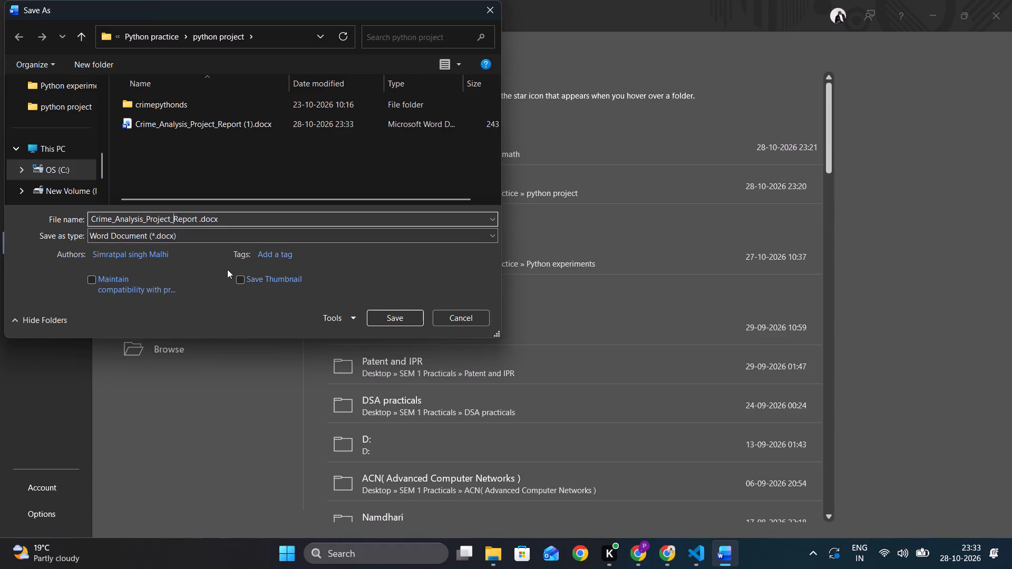
key("Right")
key("Right")
key("Return")
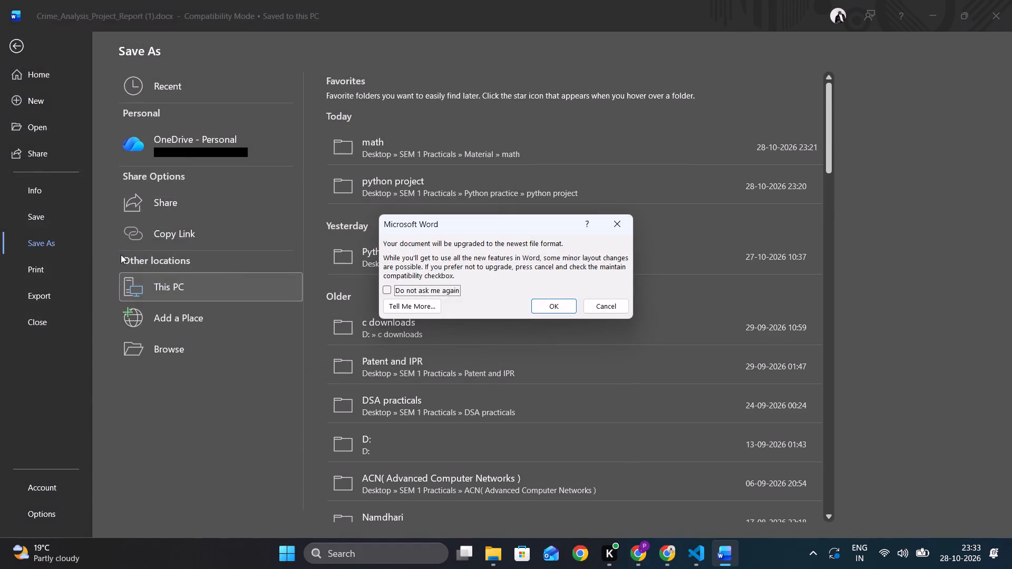
left_click(543, 311)
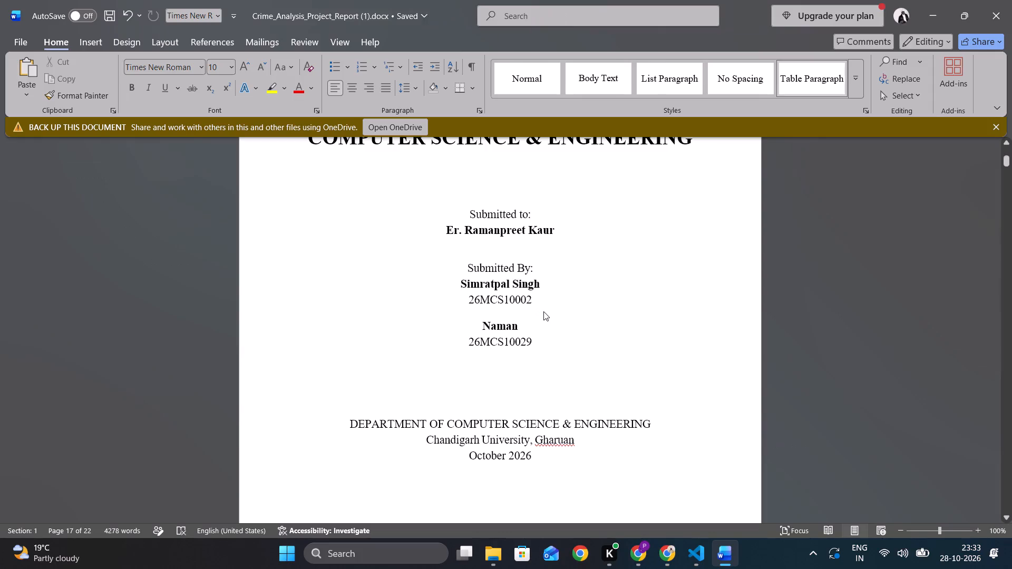
Save the report as a PDF in the python project folder, overwriting the existing Crime_Analysis_Project_Report.pdf.
left_click(26, 40)
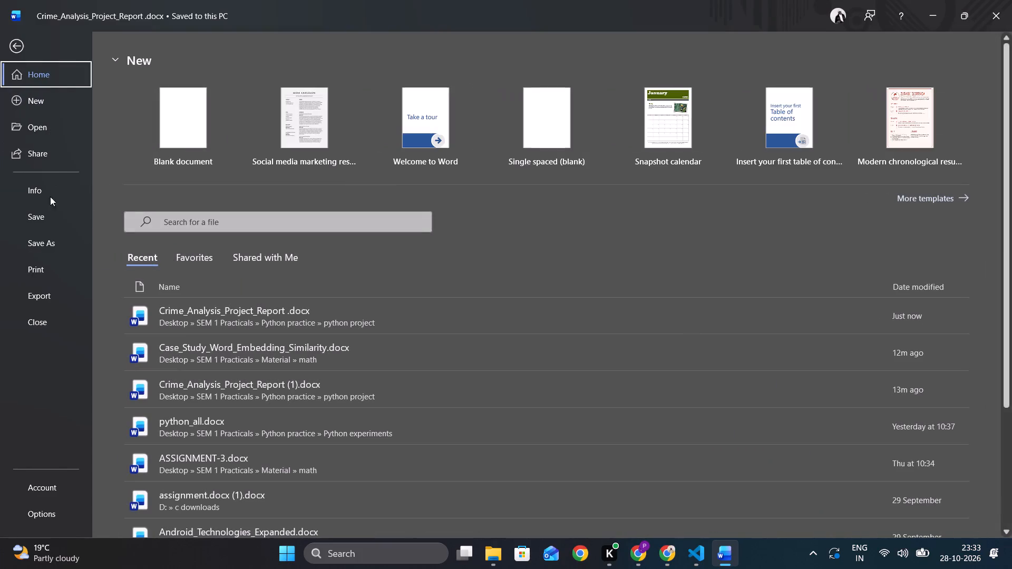
left_click(47, 237)
left_click(177, 347)
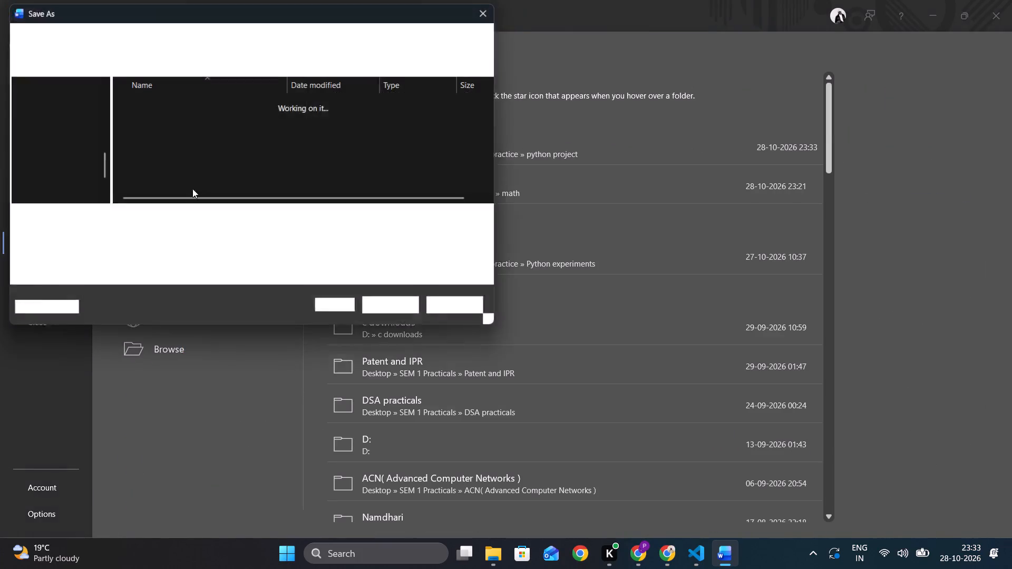
left_click(227, 237)
left_click(167, 307)
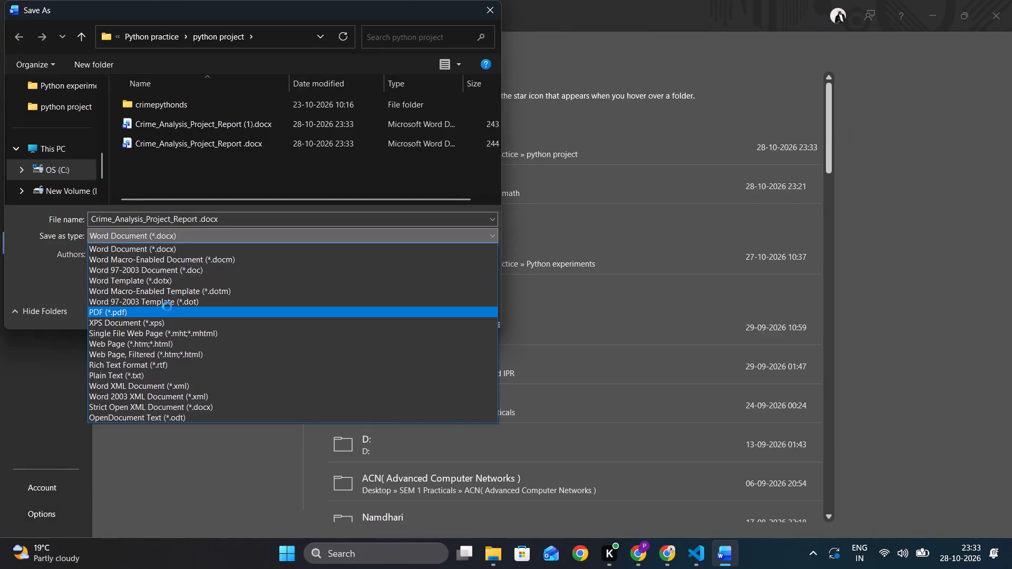
left_click(245, 117)
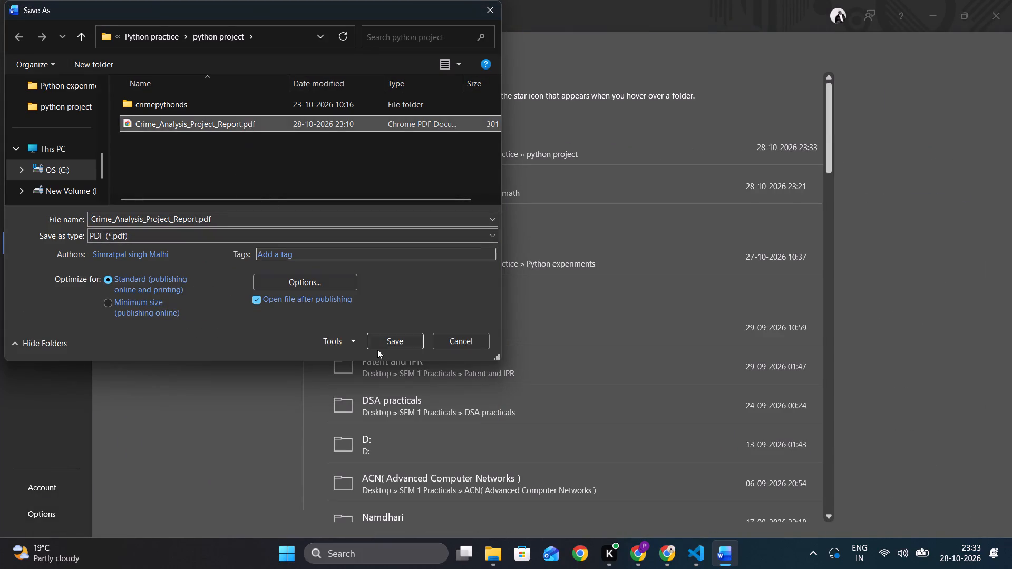
left_click(393, 338)
left_click(274, 224)
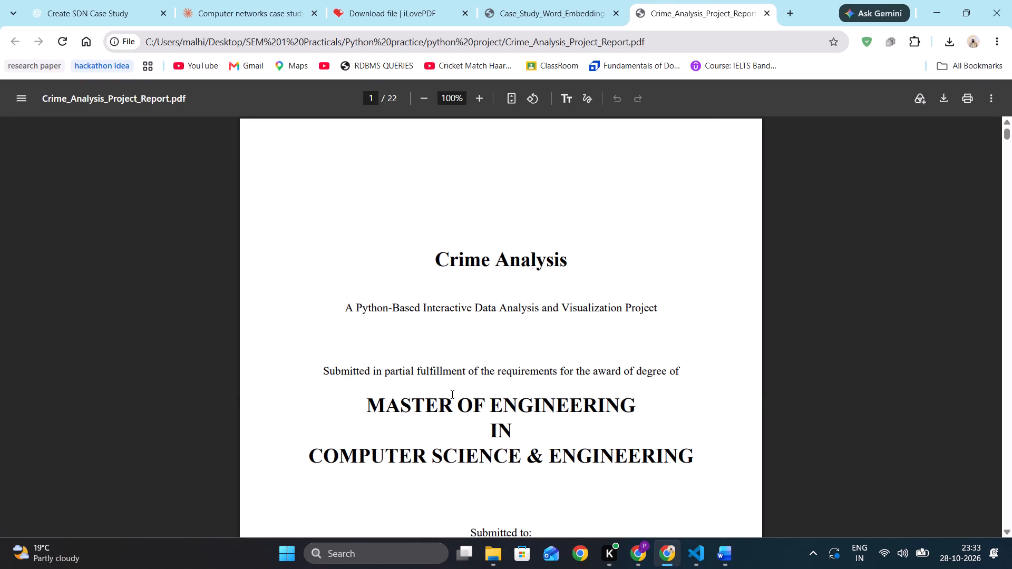
Check the cover page and the start of the Table of Contents in the published PDF in Chrome, and close it.
scroll(451, 394, "down", 7)
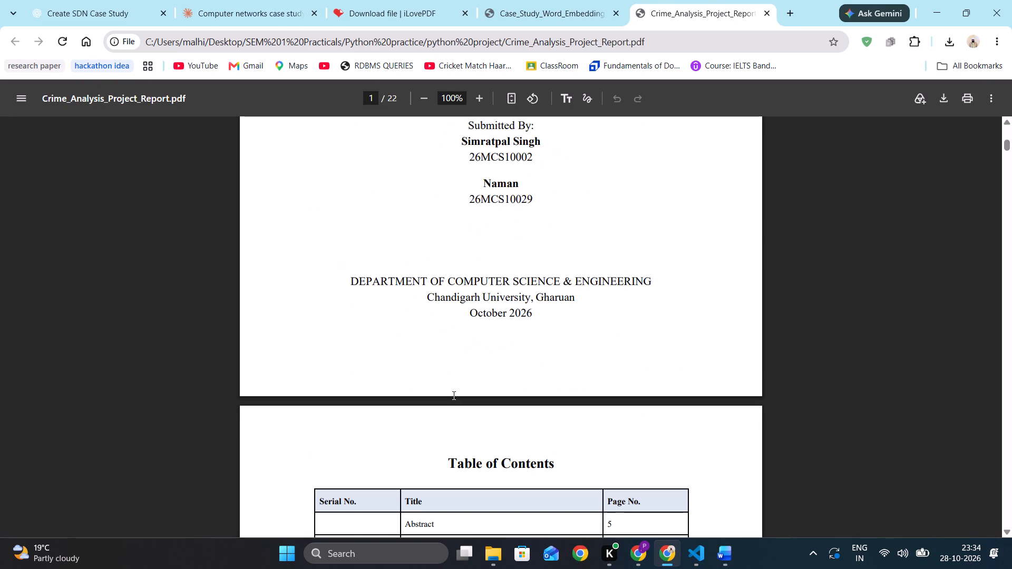
scroll(453, 395, "down", 1)
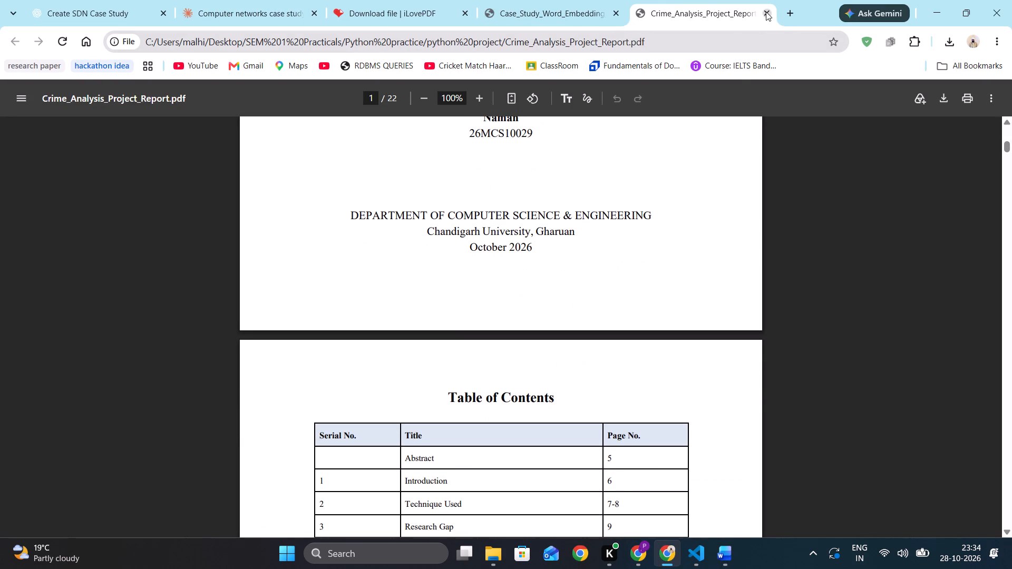
left_click(765, 13)
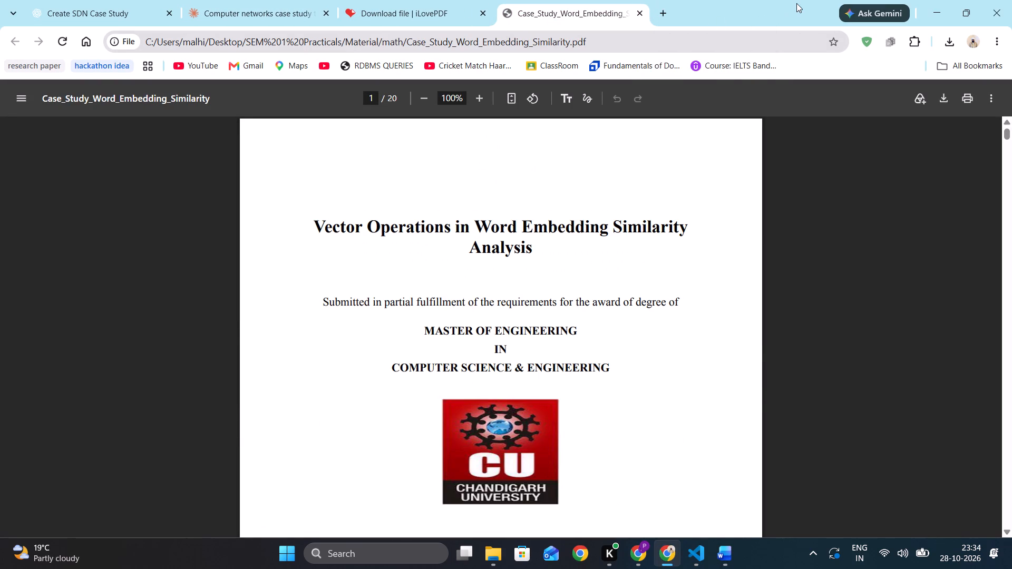